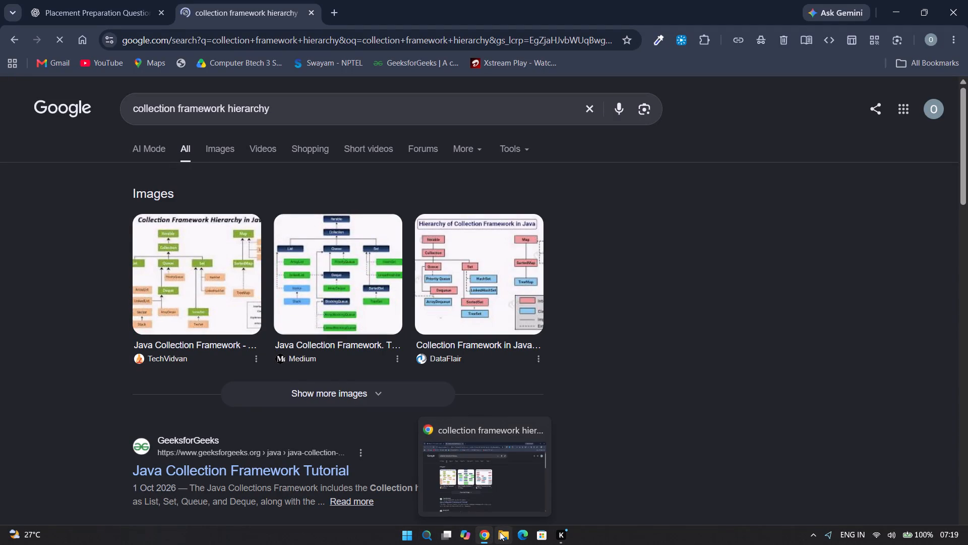
Switch to File Explorer and open the Downloads folder.
click(500, 532)
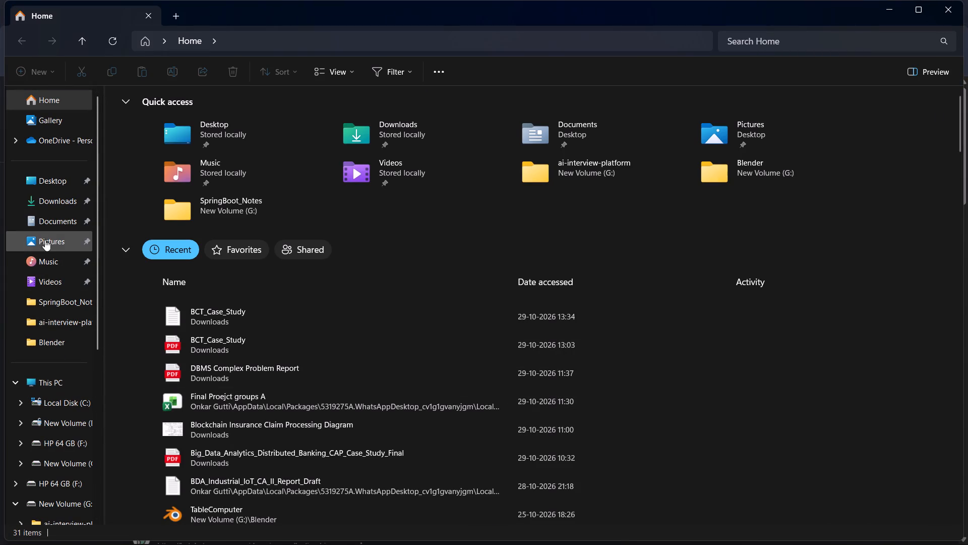
click(64, 196)
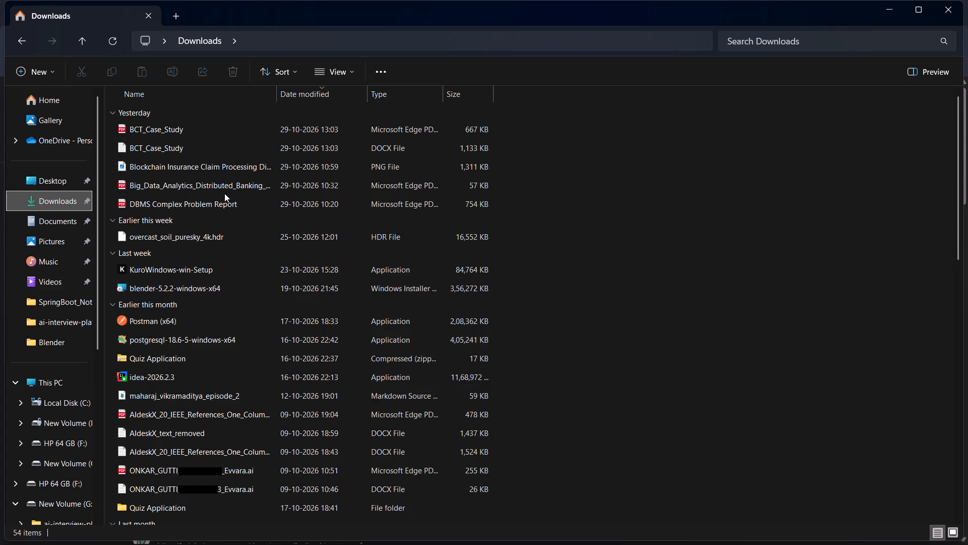
Locate the Evvara.ai resume PDF among the downloads, open it for viewing and close it.
scroll(224, 193, down, 1)
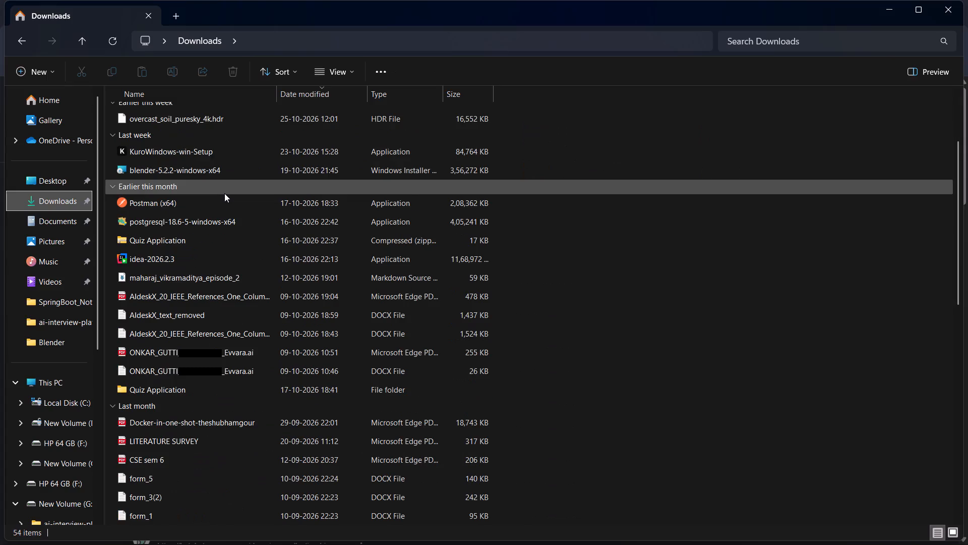
click(220, 354)
scroll(220, 354, up, 5)
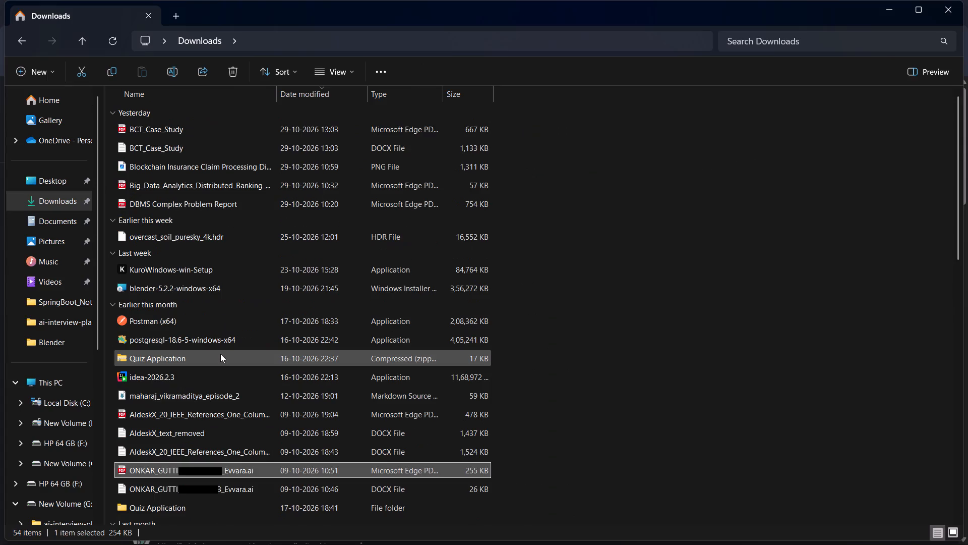
scroll(220, 354, down, 7)
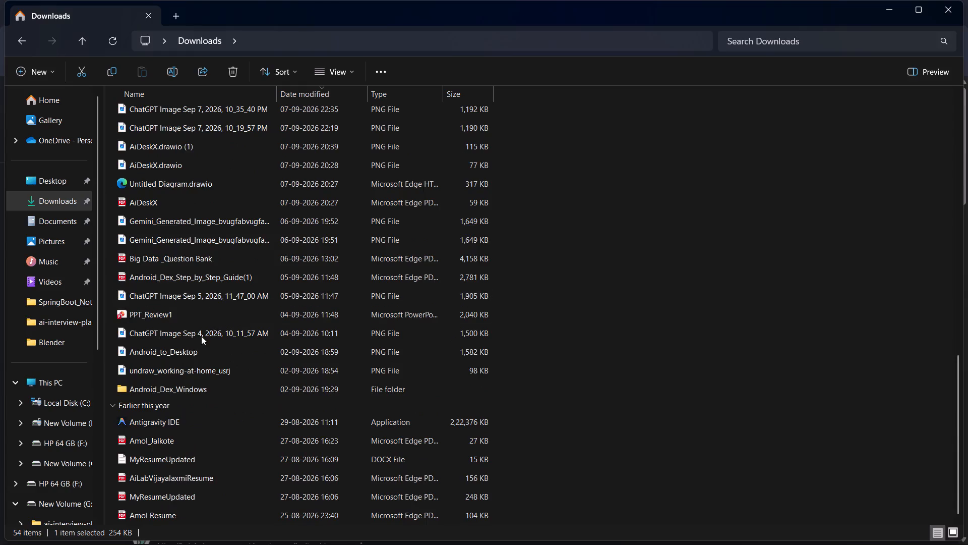
scroll(197, 342, up, 3)
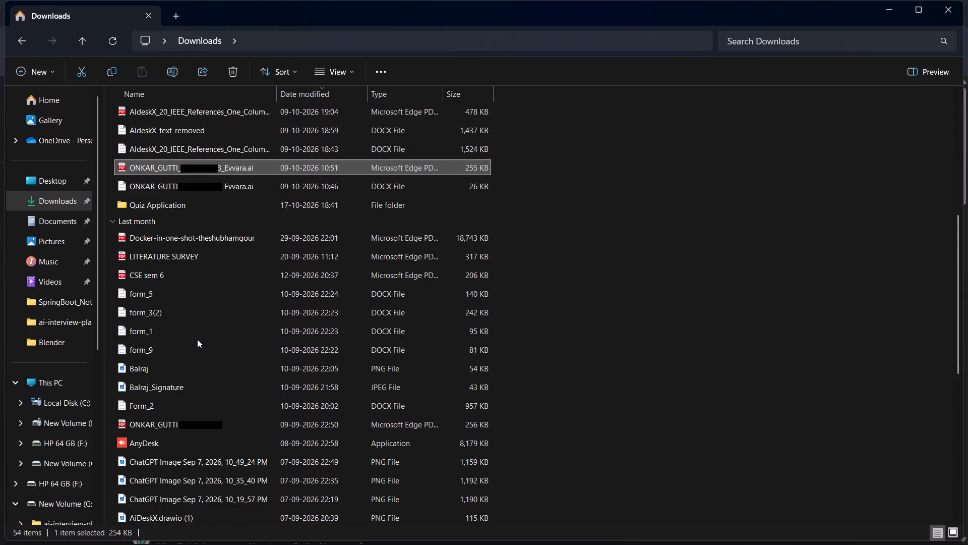
scroll(197, 339, up, 1)
double_click(193, 292)
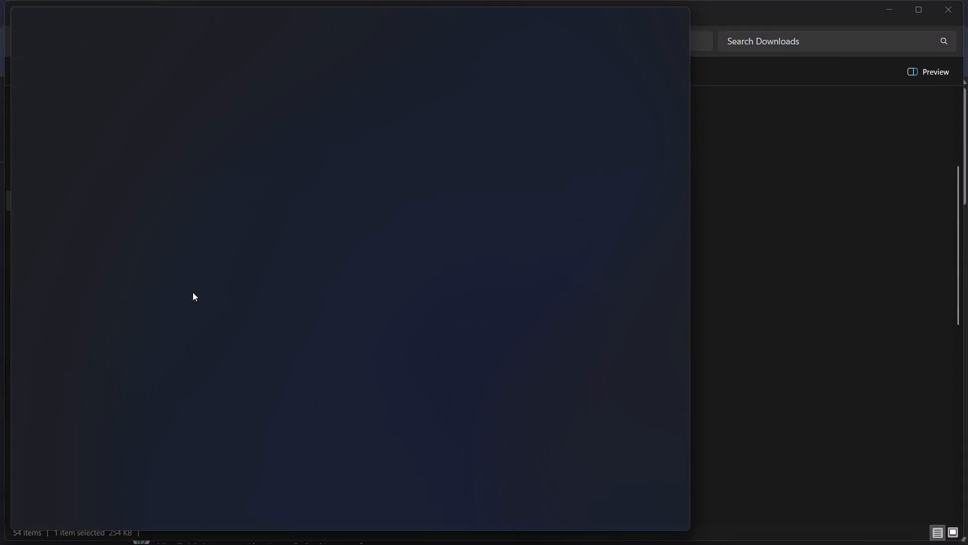
click(664, 19)
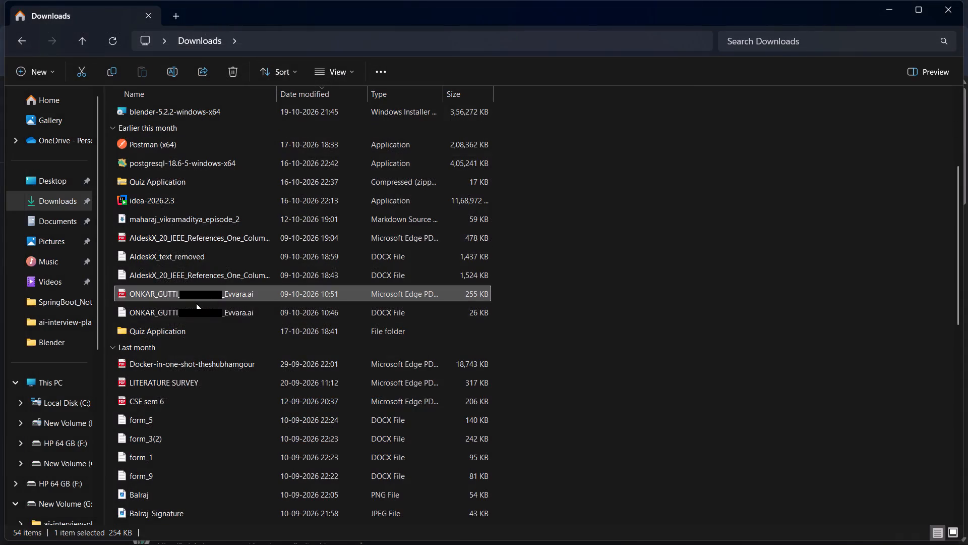
Open the DOCX version of the Evvara.ai resume in Word.
click(190, 312)
right_click(190, 312)
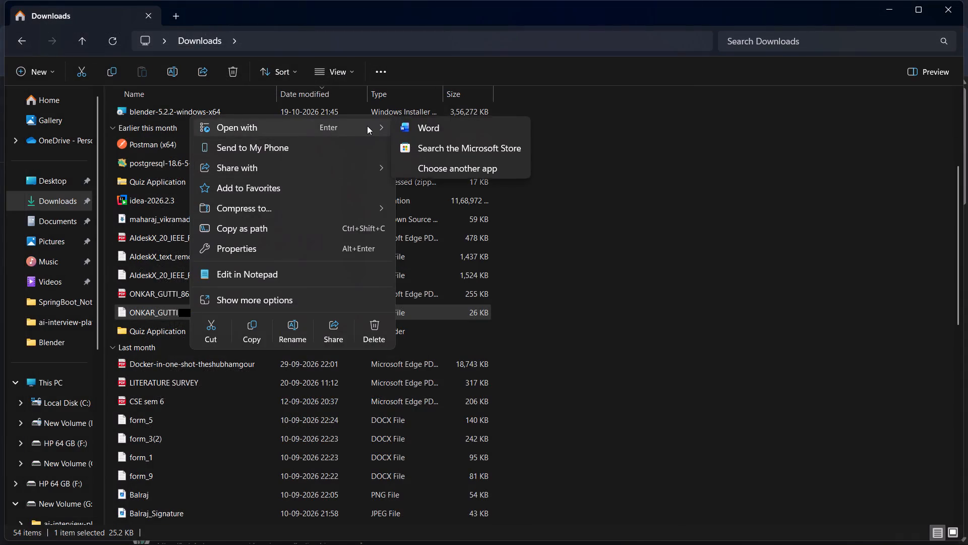
click(426, 125)
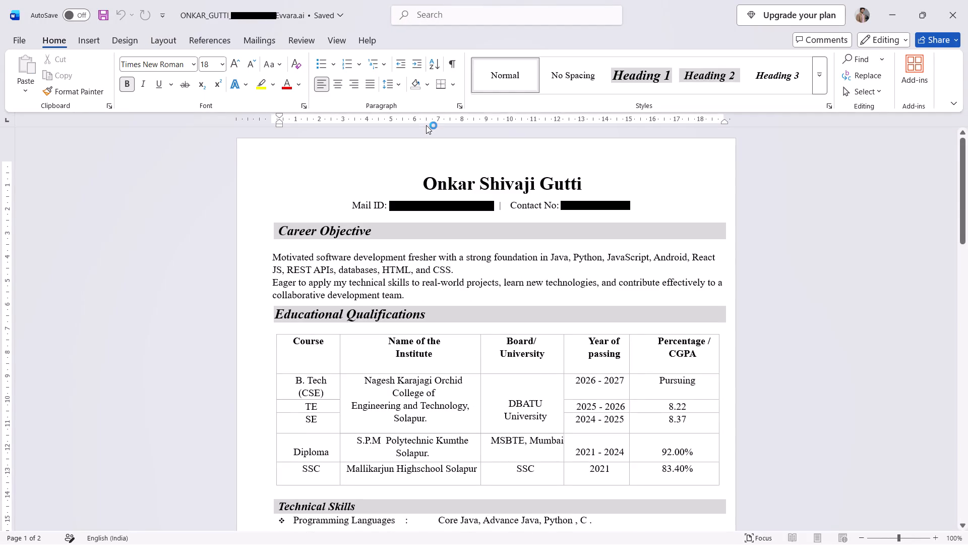
Under Technical Skills, change the end of the Programming Languages line to "C & C++" and save the document.
scroll(422, 255, down, 3)
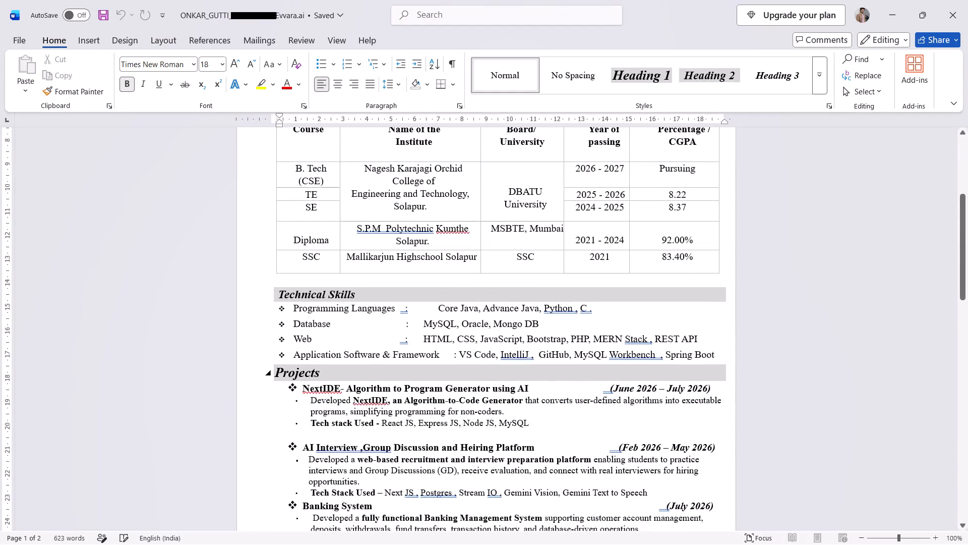
scroll(566, 364, down, 1)
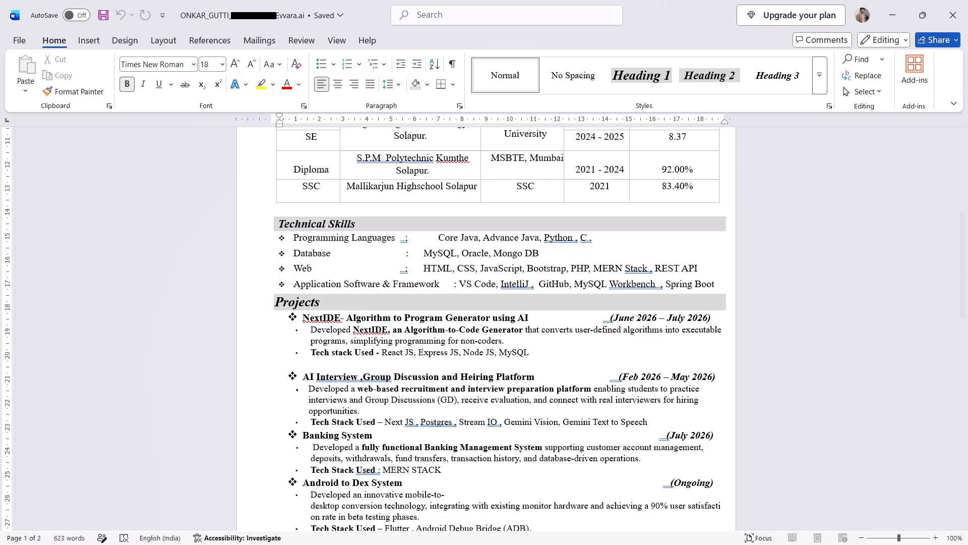
click(599, 240)
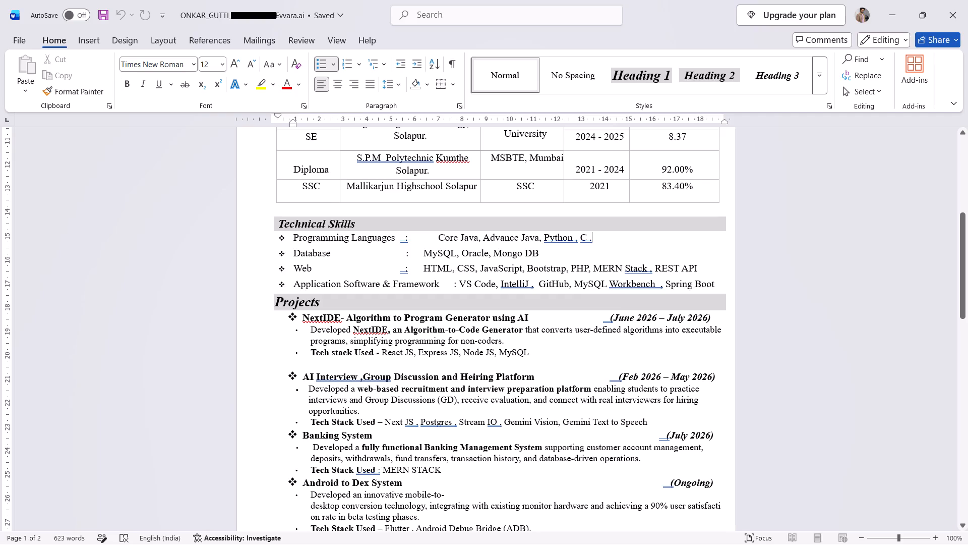
key(BackSpace)
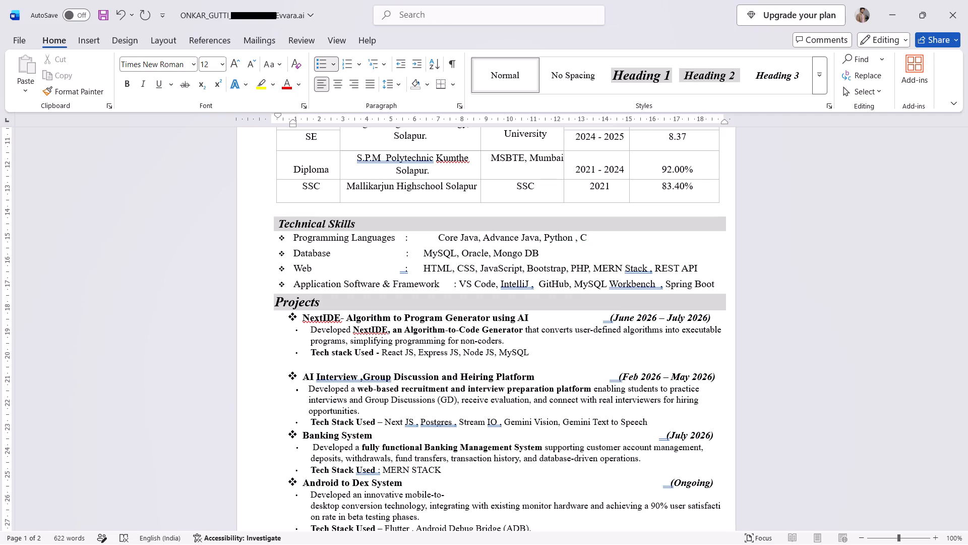
text(&)
key(space)
key(shift+c)
text(++)
key(ctrl+s)
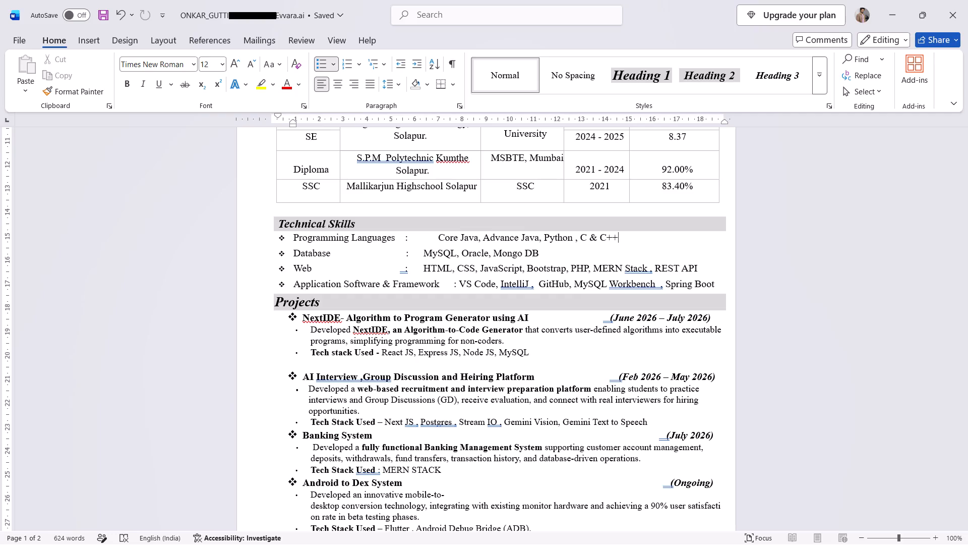
Review the rest of the resume, from the projects through training, certifications and activities to the personal information.
scroll(602, 274, down, 4)
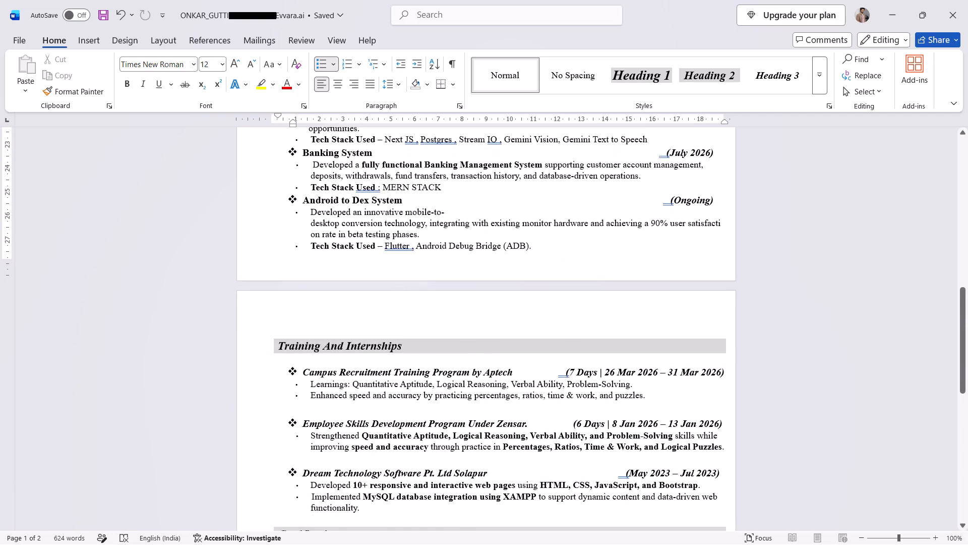
scroll(602, 274, down, 2)
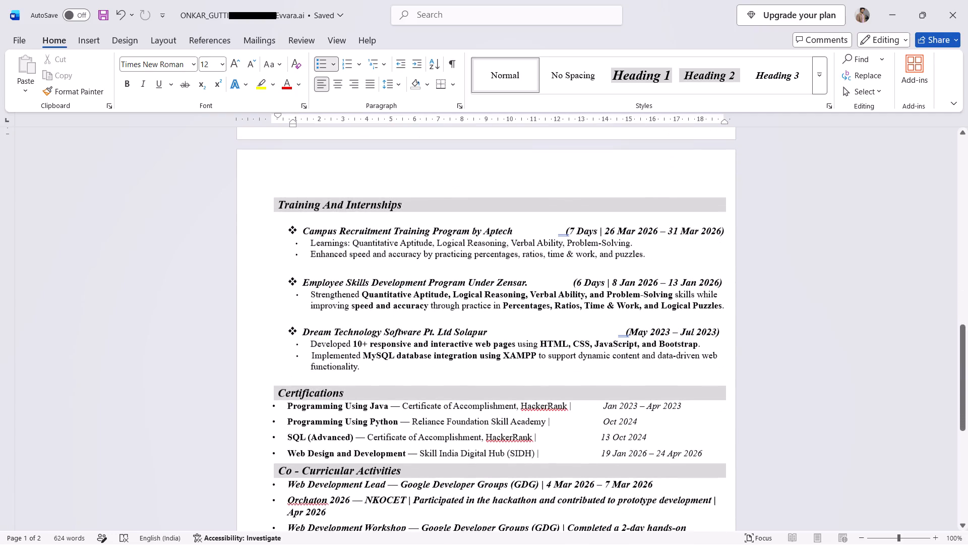
scroll(602, 274, down, 2)
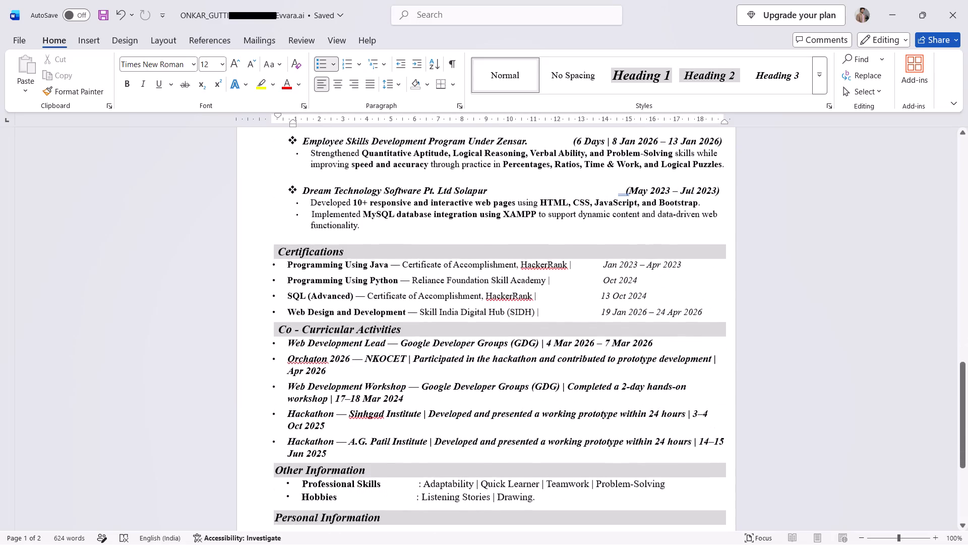
scroll(602, 274, down, 1)
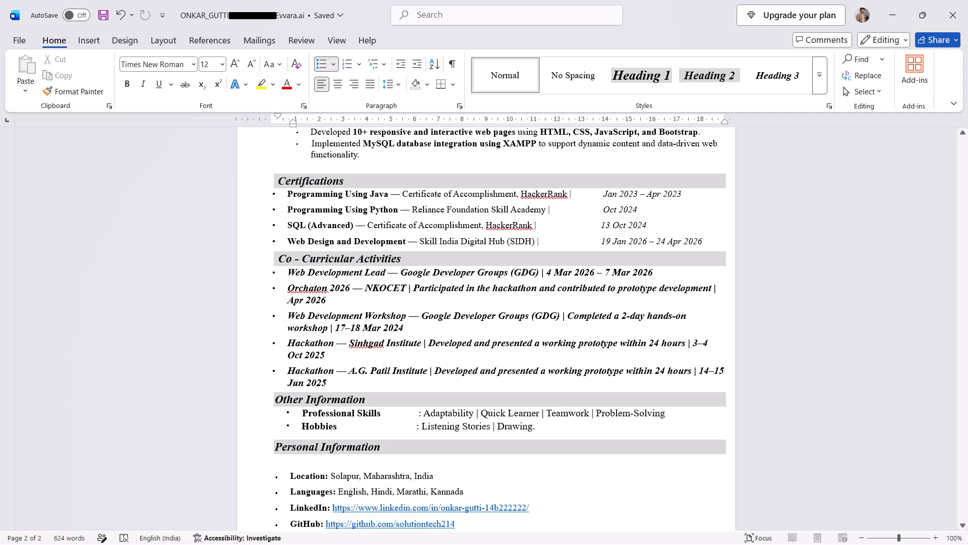
scroll(405, 377, down, 1)
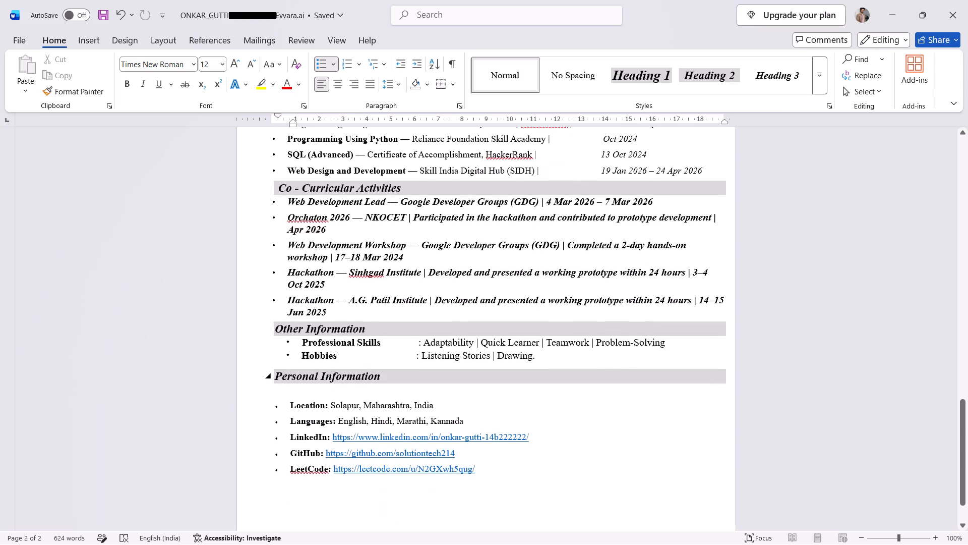
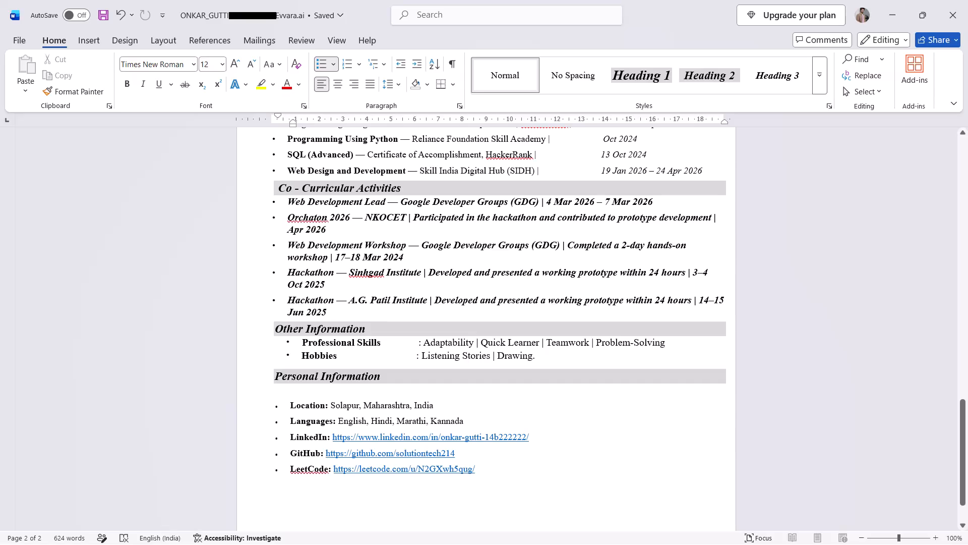
Review the resume again, covering personal information, activities, certifications, training, projects, career objective, educational qualifications and technical skills.
scroll(789, 267, down, 2)
scroll(789, 267, up, 1)
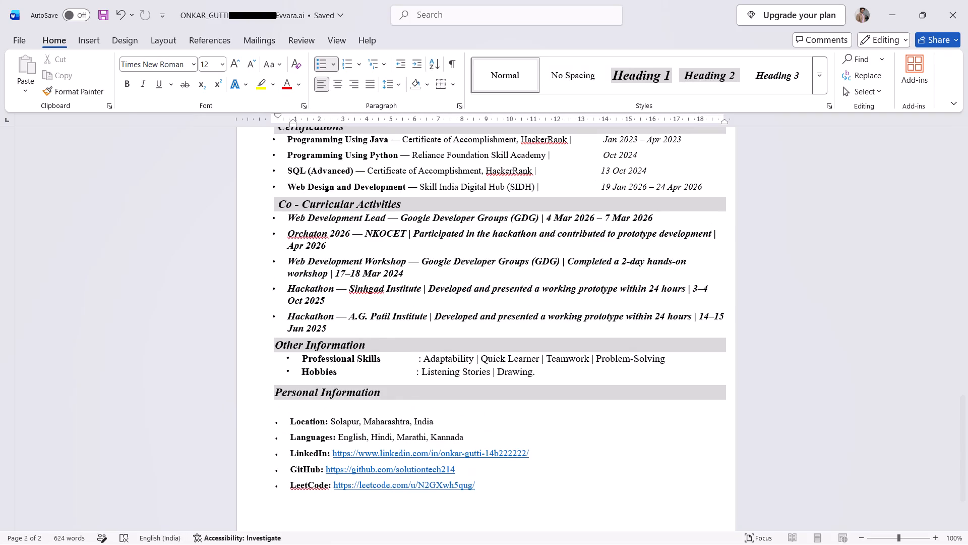
scroll(789, 267, up, 1)
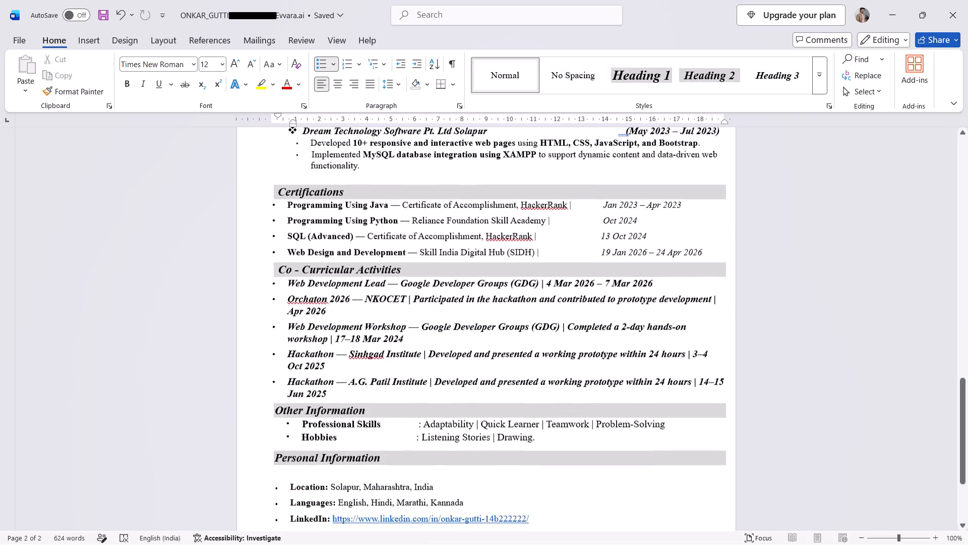
scroll(789, 267, up, 1)
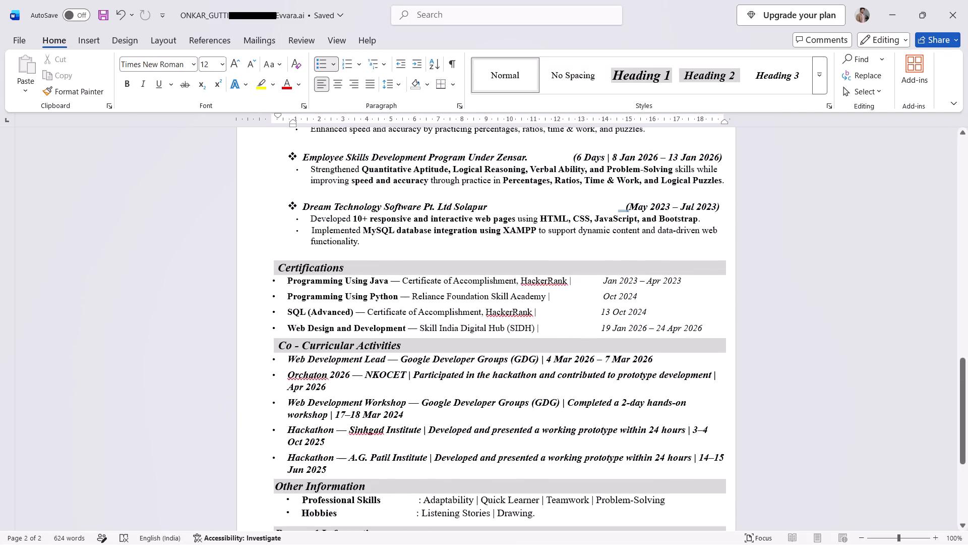
scroll(789, 267, up, 2)
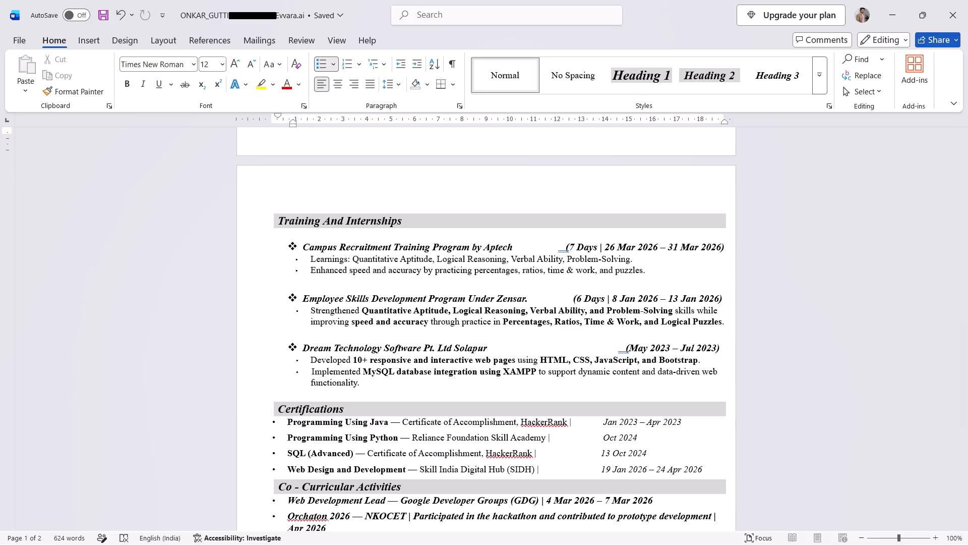
scroll(789, 267, down, 2)
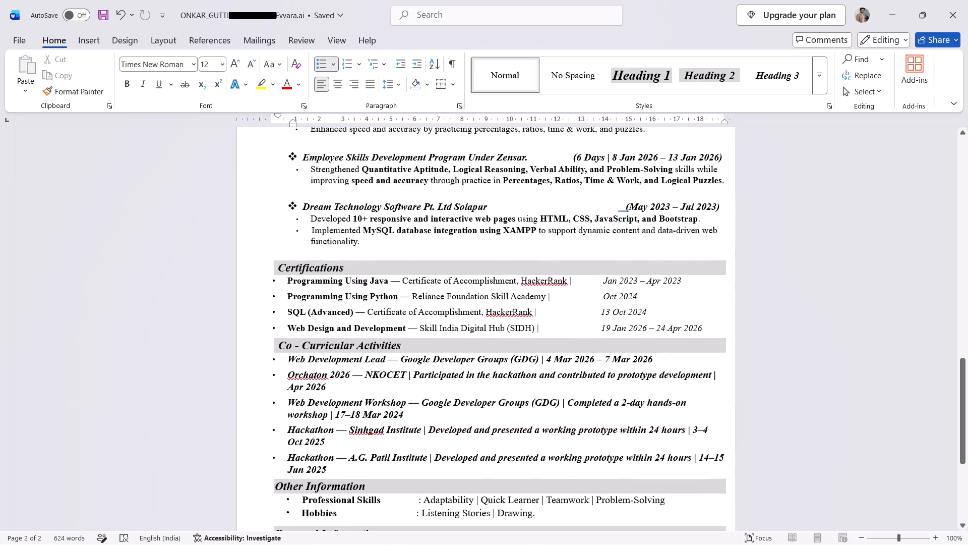
scroll(789, 267, down, 2)
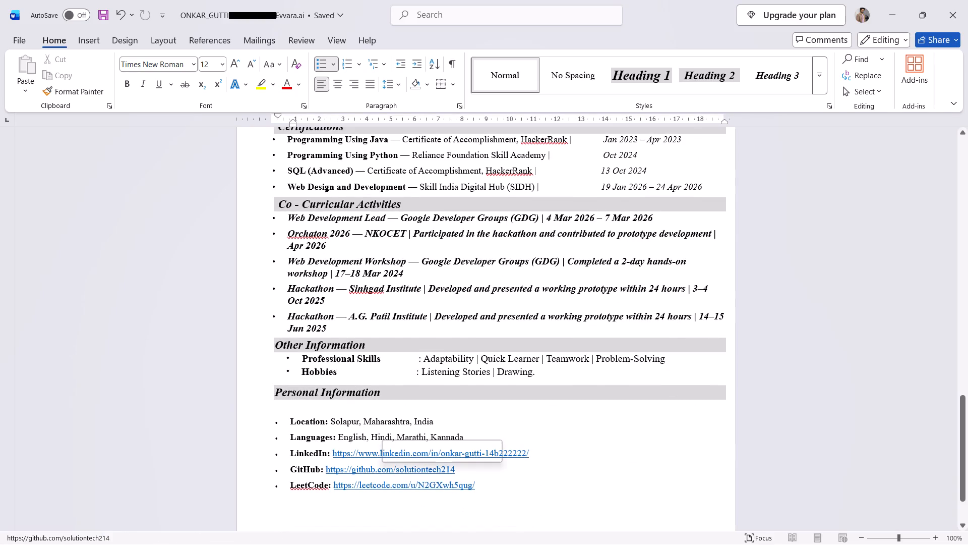
scroll(382, 462, up, 8)
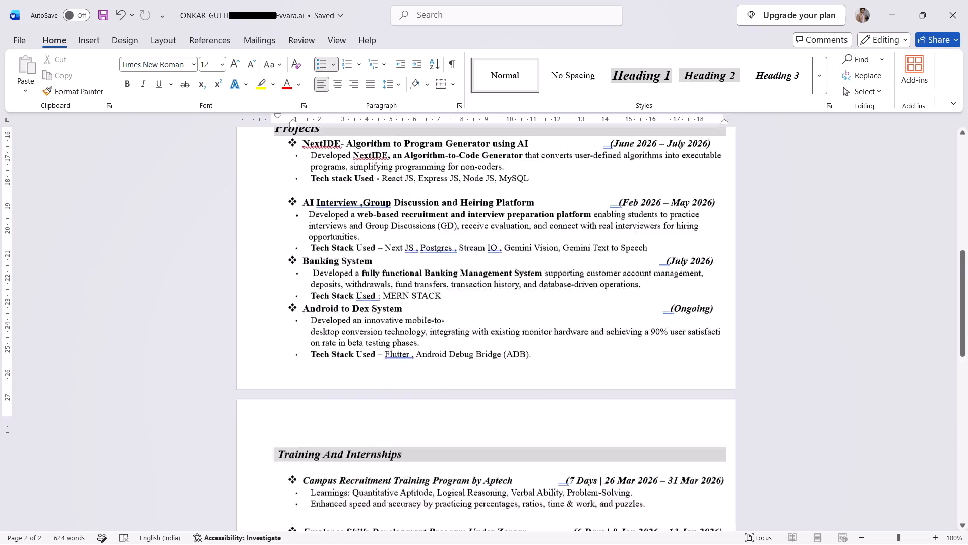
scroll(382, 462, up, 7)
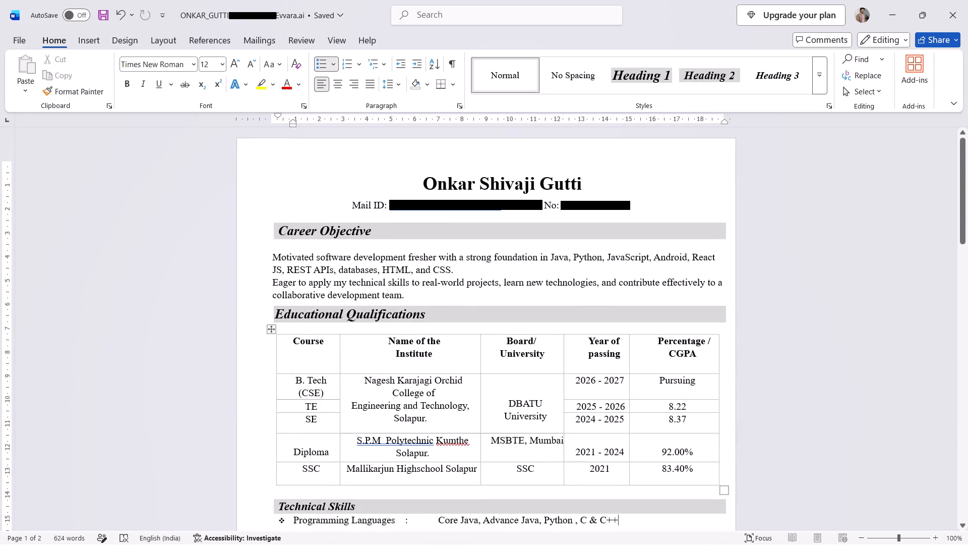
scroll(685, 462, down, 1)
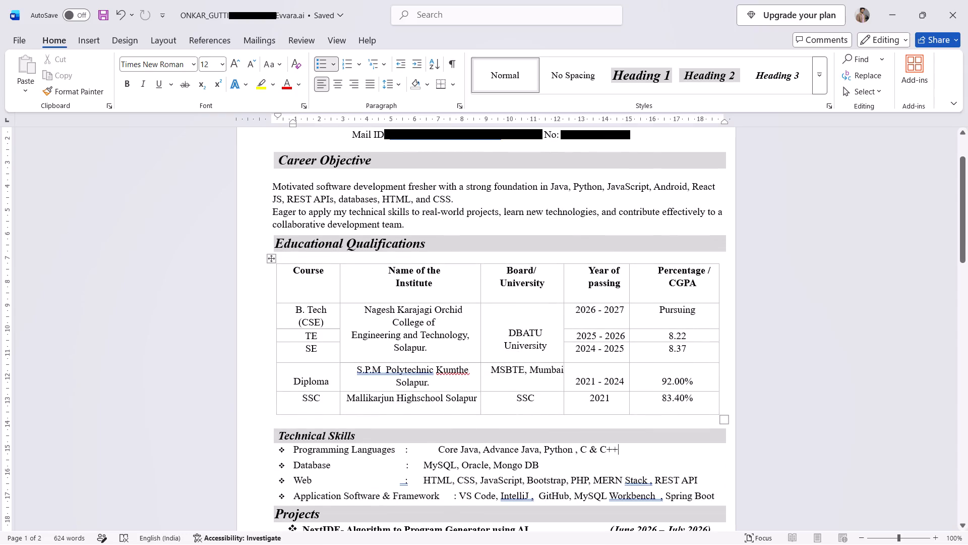
scroll(685, 462, down, 2)
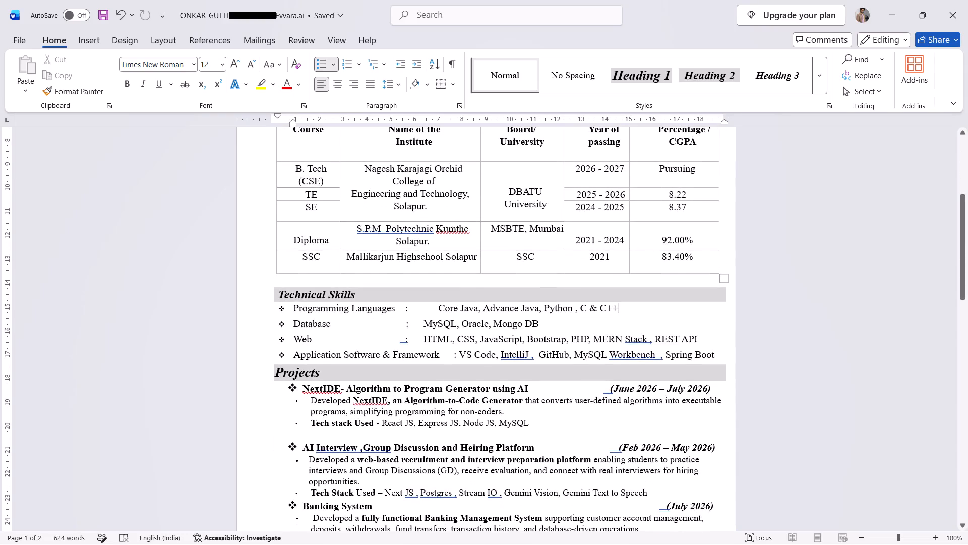
Save the resume document.
key(ctrl+s)
Open the export options for creating a PDF/XPS document from the resume.
click(31, 46)
click(33, 284)
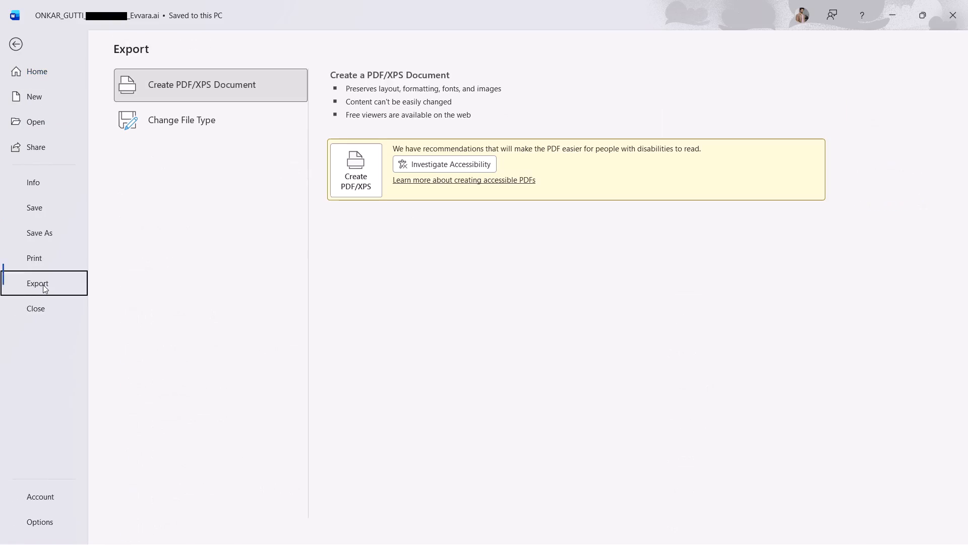
Publish the resume as a PDF in the Downloads folder, replacing the company ending of the file name with Allied_Softech.
click(352, 181)
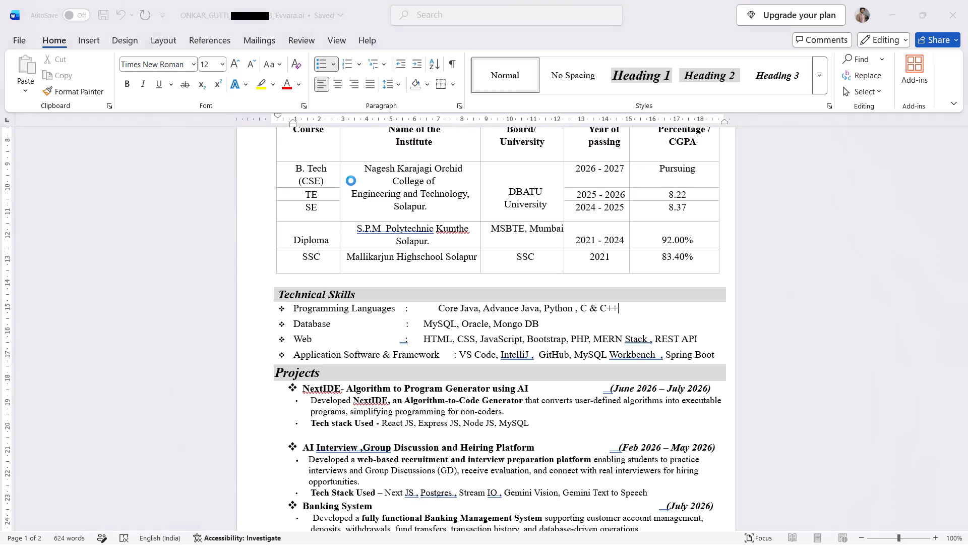
scroll(36, 113, up, 7)
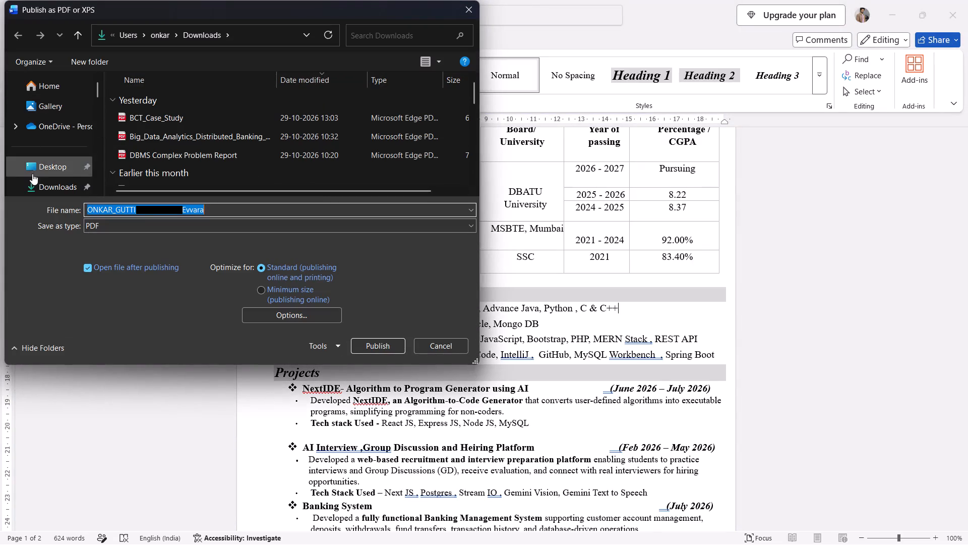
click(37, 181)
click(257, 229)
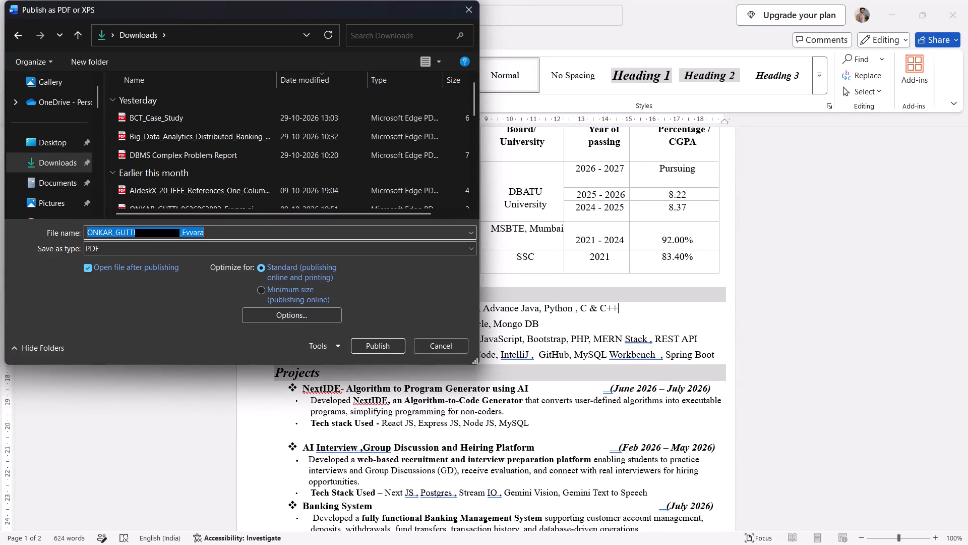
drag(237, 235, 179, 235)
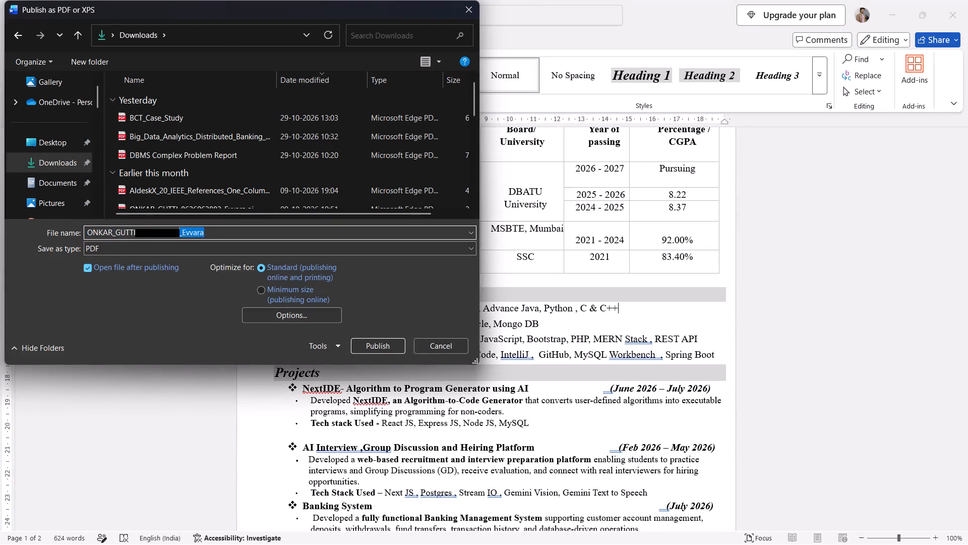
drag(179, 235, 181, 236)
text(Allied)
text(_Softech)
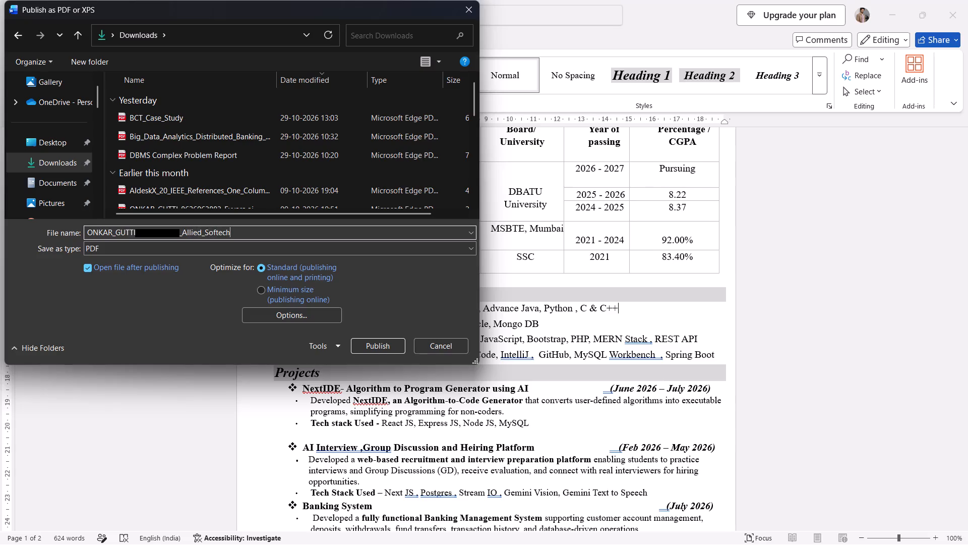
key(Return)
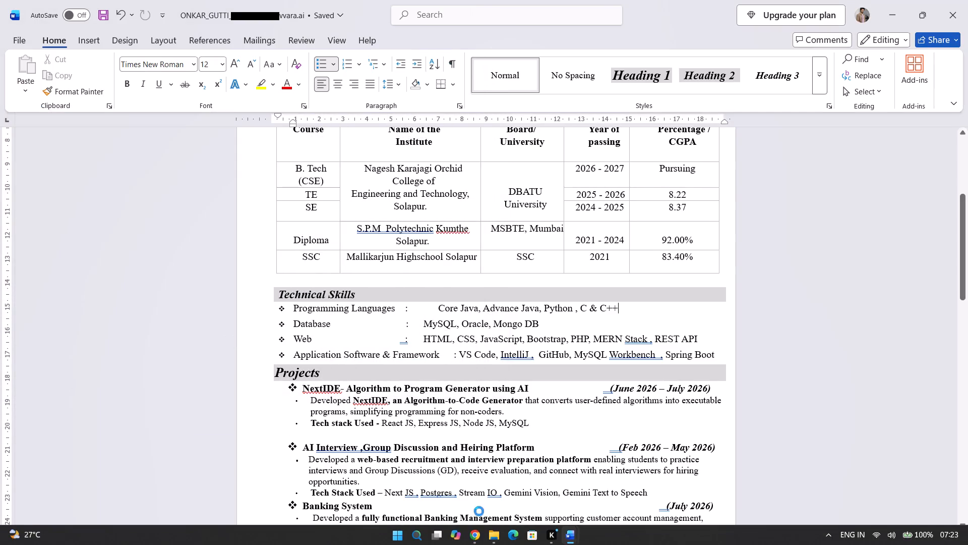
Switch to WhatsApp by launching it from the recent searches.
click(414, 536)
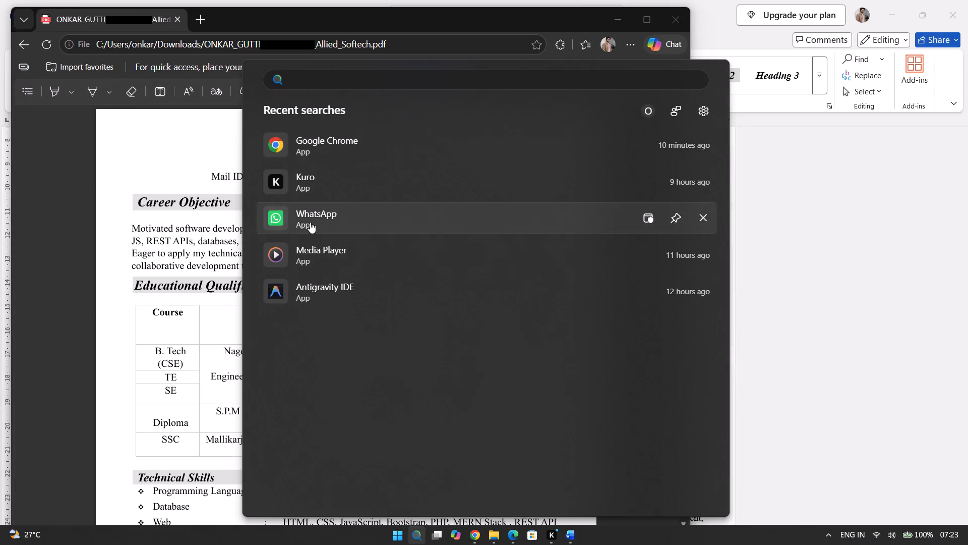
click(310, 222)
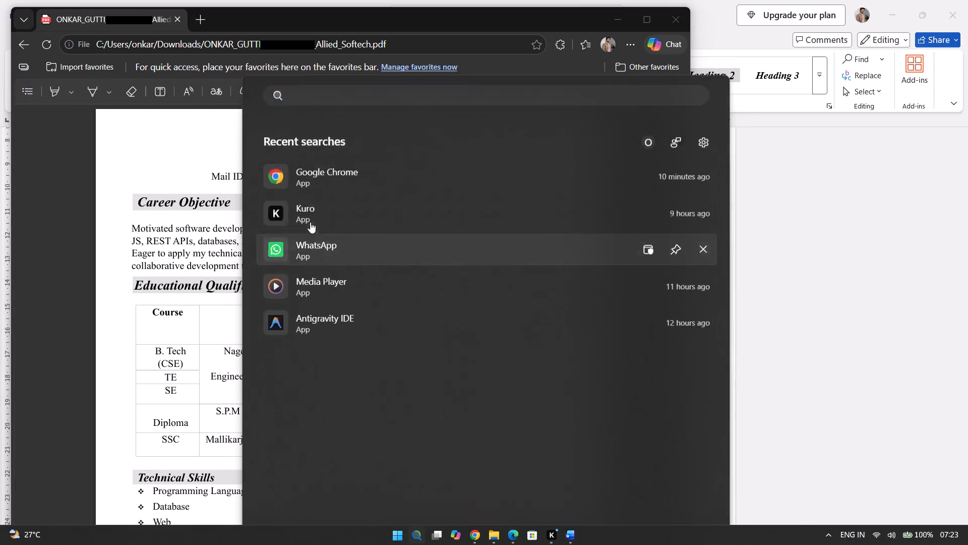
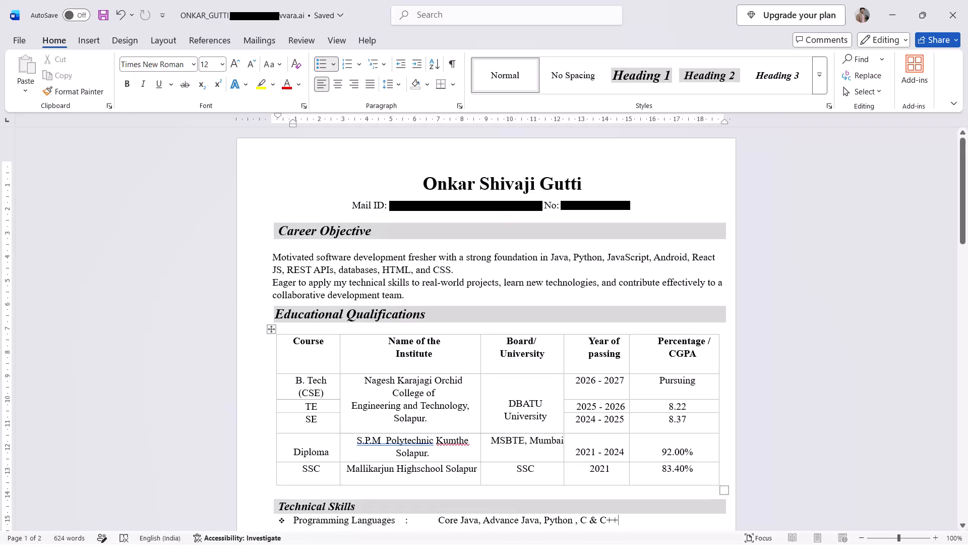
Cut the LinkedIn entry, including its profile link, from the Personal Information list at the end of the resume.
scroll(371, 343, down, 3)
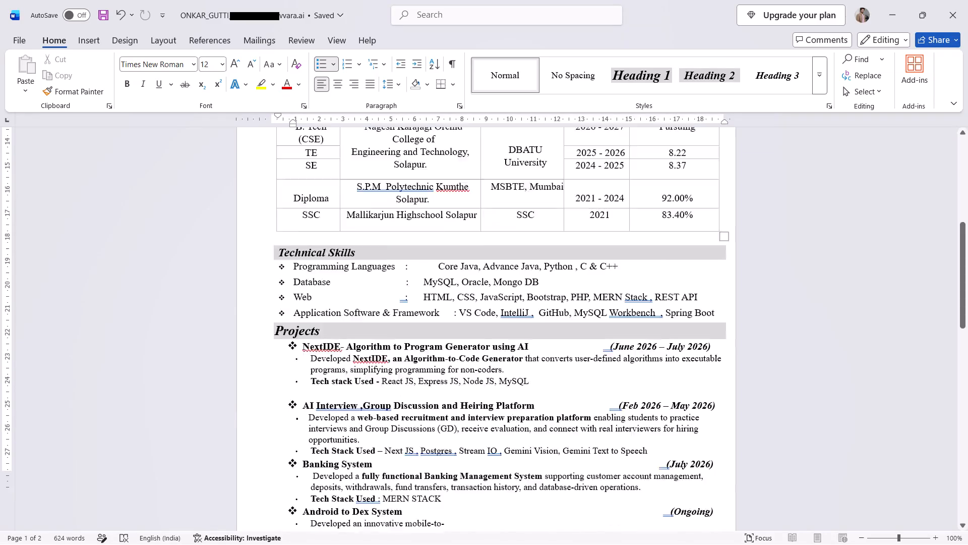
scroll(372, 343, down, 15)
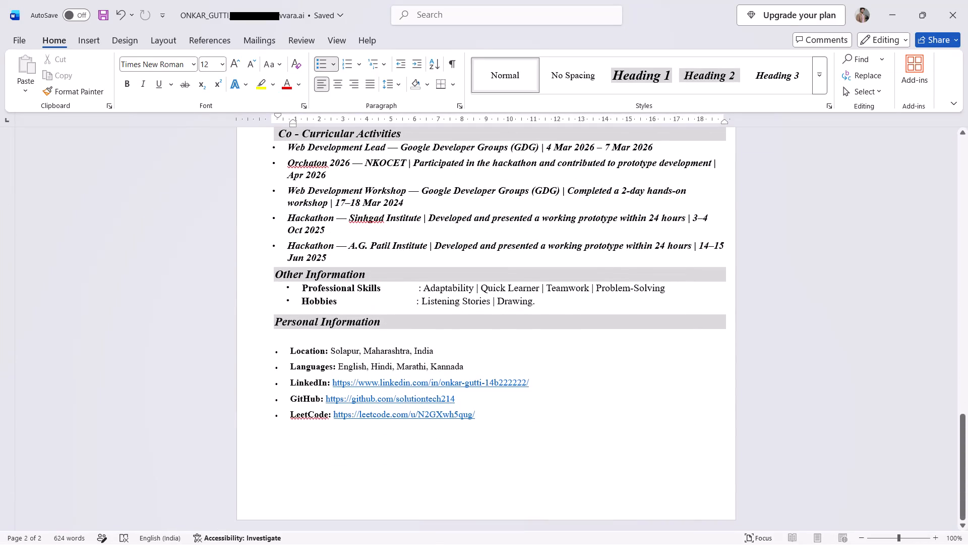
drag(287, 385, 529, 385)
key(ctrl+x)
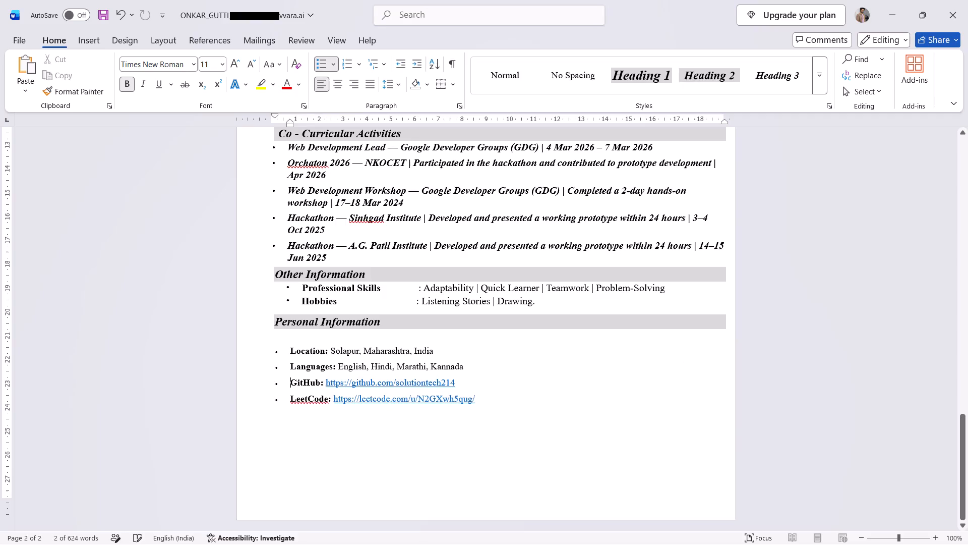
Undo the removal of the LinkedIn line in the Personal Information section and save the resume.
scroll(531, 381, up, 9)
scroll(548, 267, up, 10)
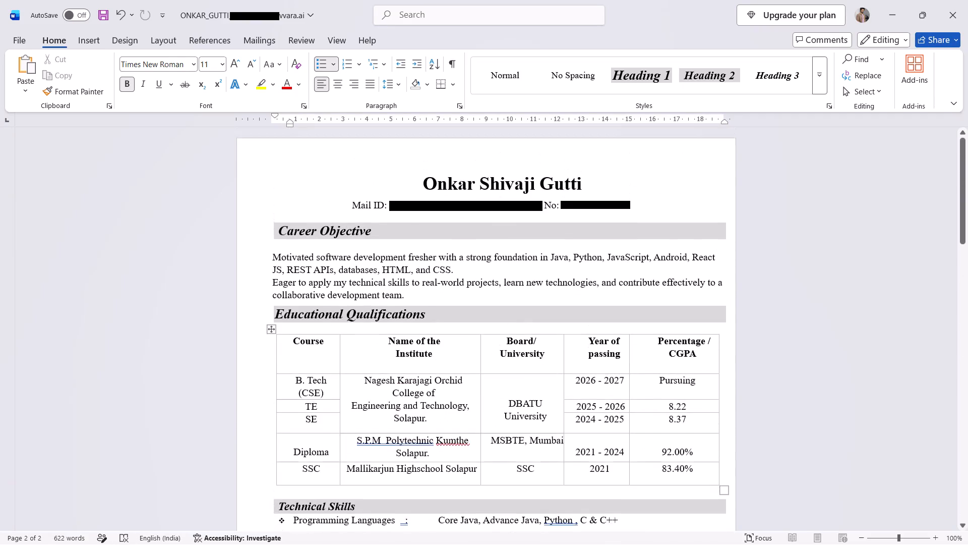
ctrl+scroll(547, 269, down, 13)
scroll(642, 337, down, 4)
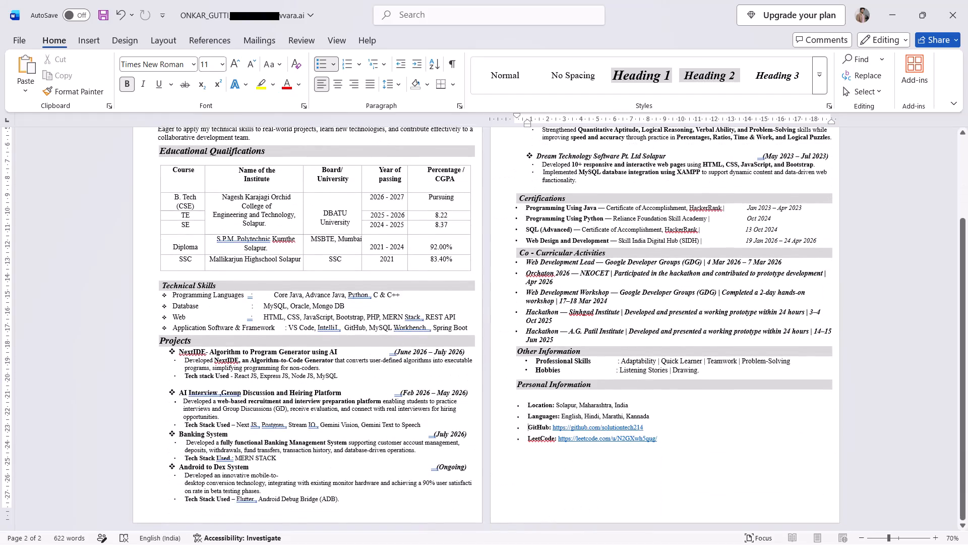
key(ctrl+z)
click(722, 469)
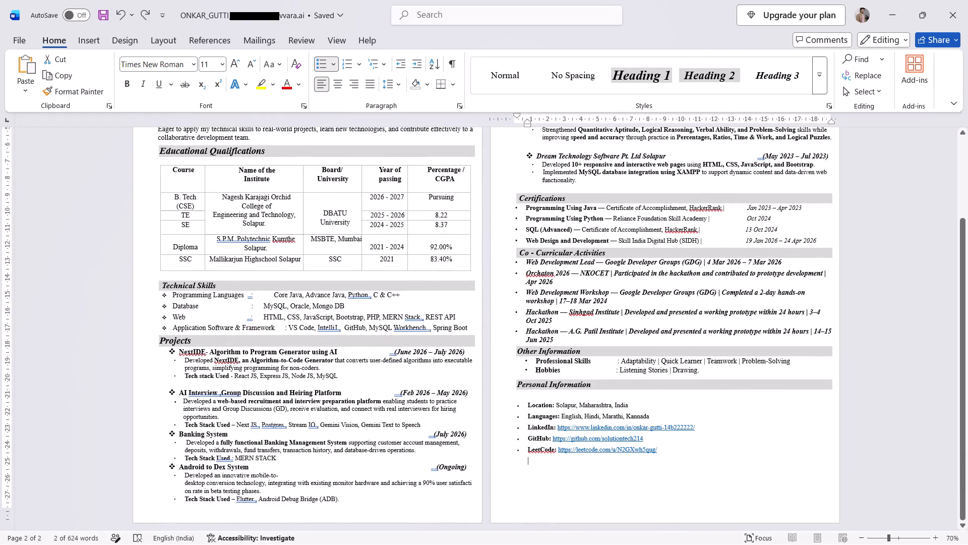
key(ctrl+s)
Remove ", HTML, and CSS" from the Career Objective so its first sentence ends with "databases.", and save the resume.
ctrl+scroll(721, 468, up, 2)
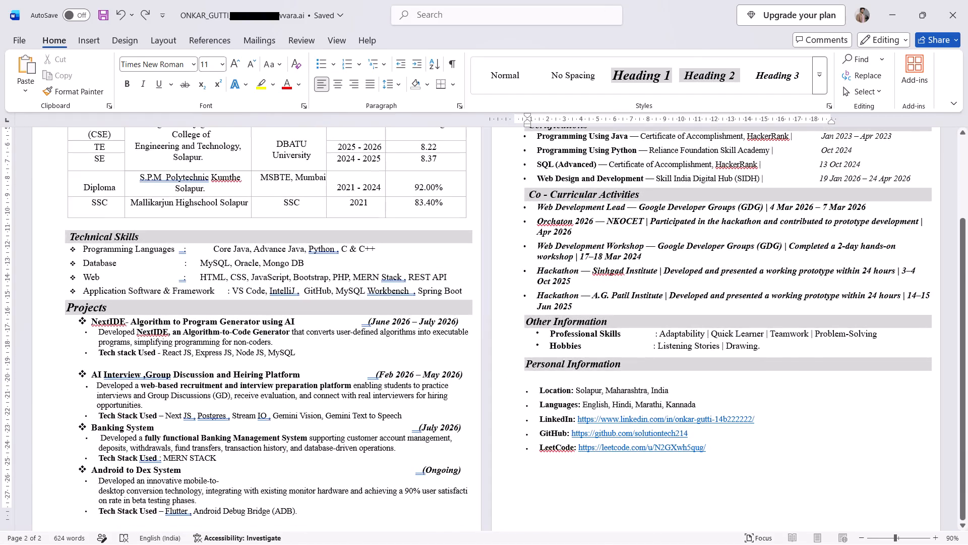
ctrl+scroll(721, 468, up, 2)
scroll(721, 468, up, 3)
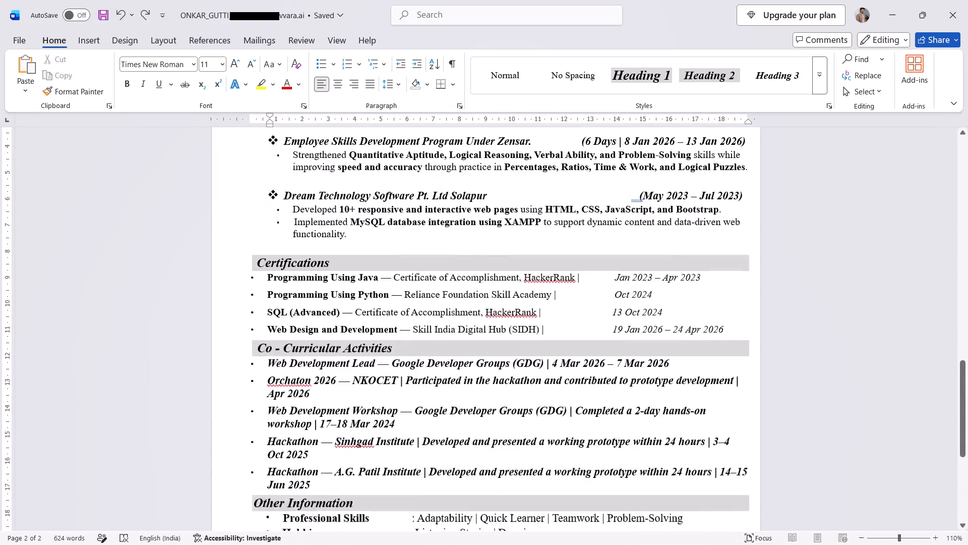
ctrl+scroll(721, 468, up, 5)
scroll(721, 467, down, 3)
scroll(721, 467, up, 5)
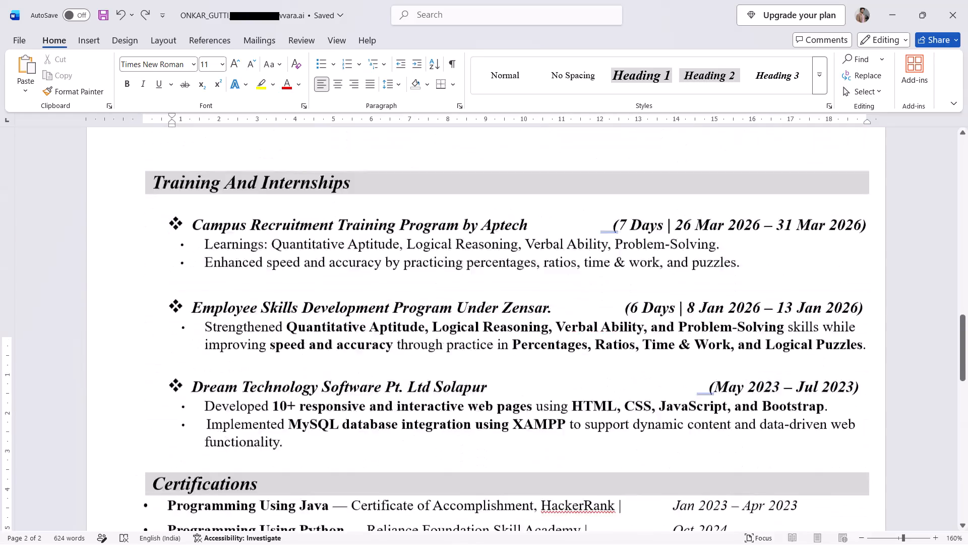
scroll(721, 467, up, 12)
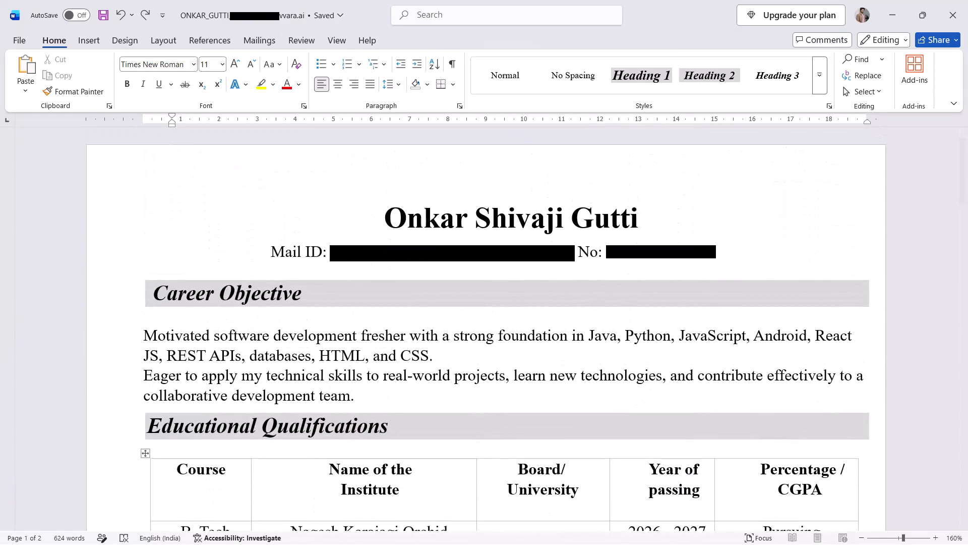
scroll(721, 467, down, 1)
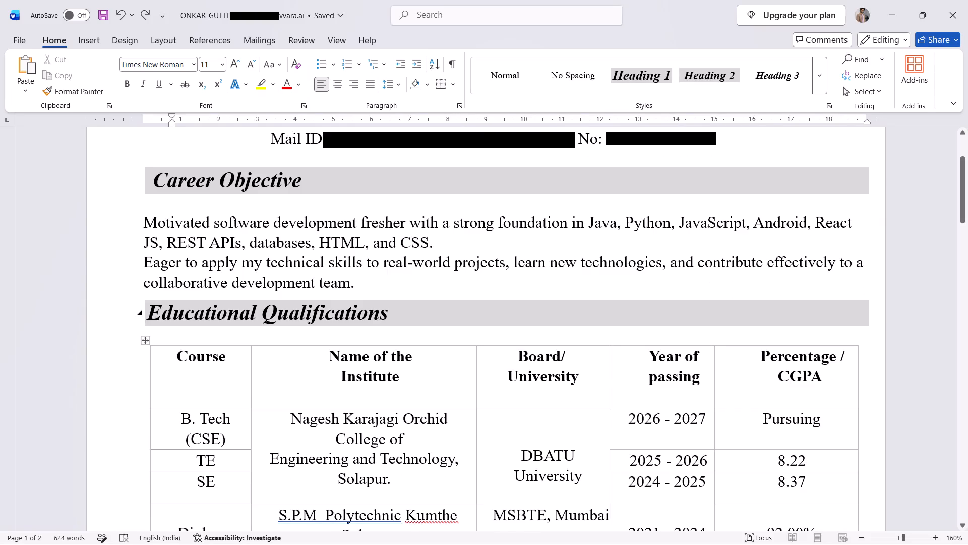
drag(312, 247, 342, 247)
drag(342, 247, 433, 245)
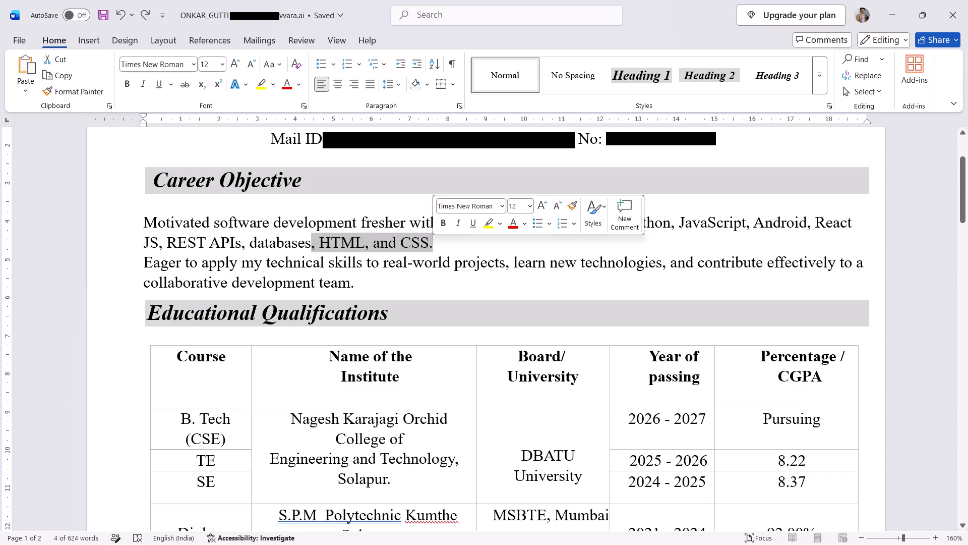
key(BackSpace)
key(period)
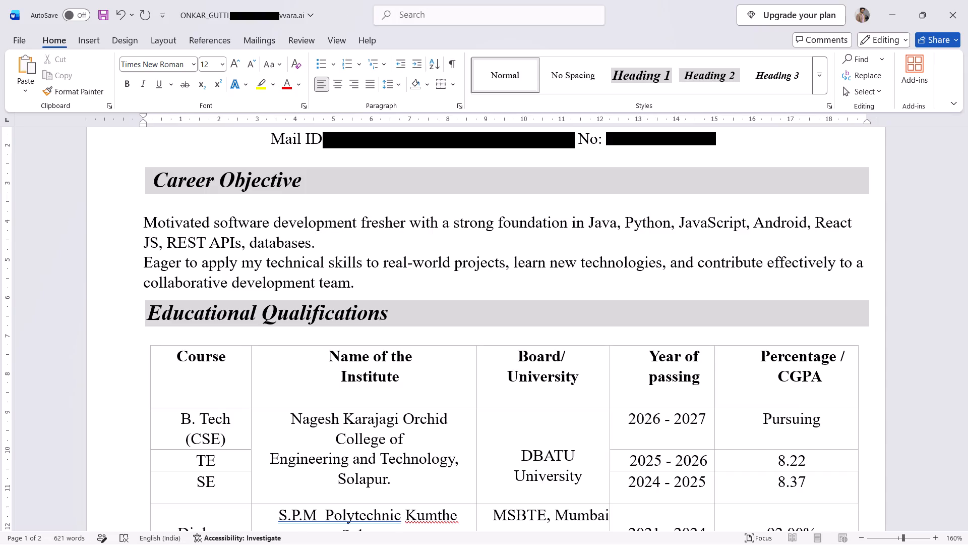
key(ctrl+s)
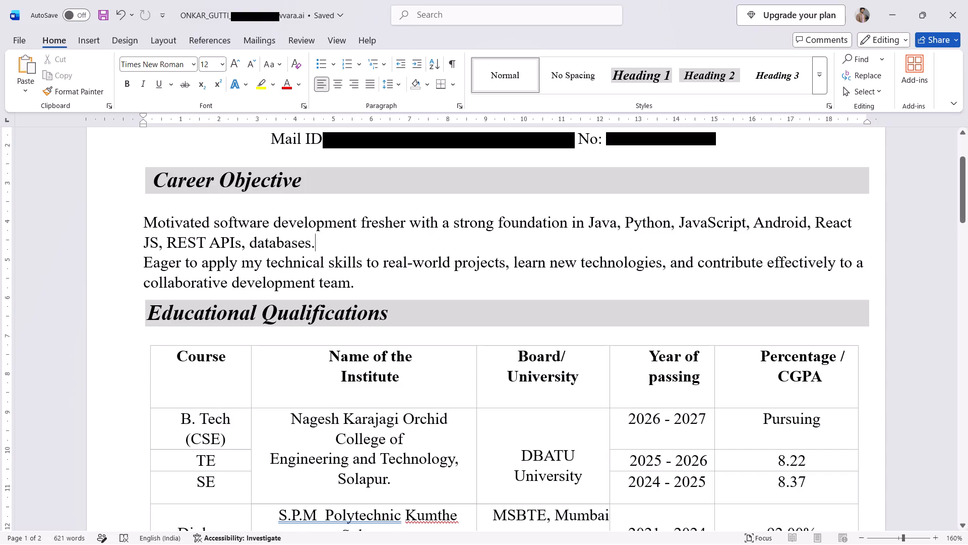
Review the educational qualifications, technical skills, projects, and training and internships sections of the resume.
scroll(434, 240, down, 1)
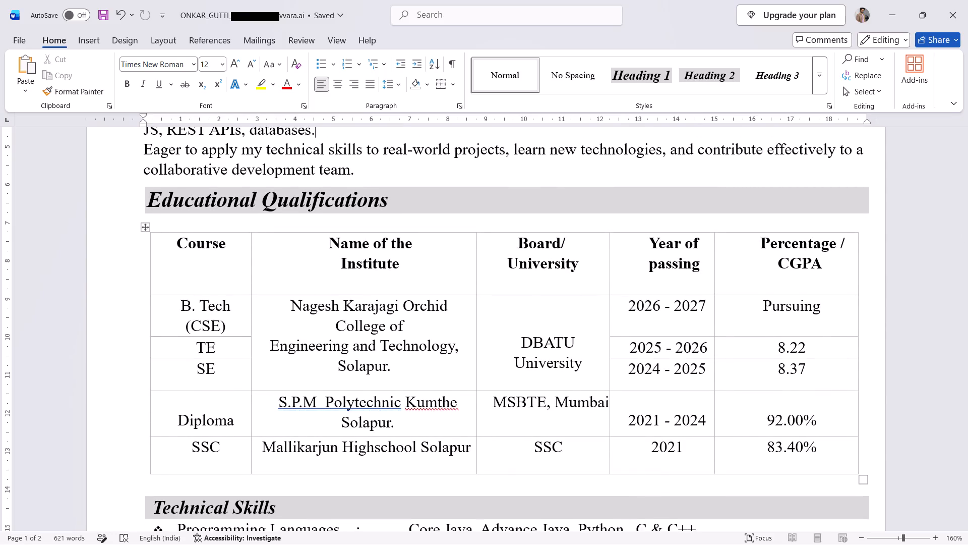
scroll(434, 240, down, 1)
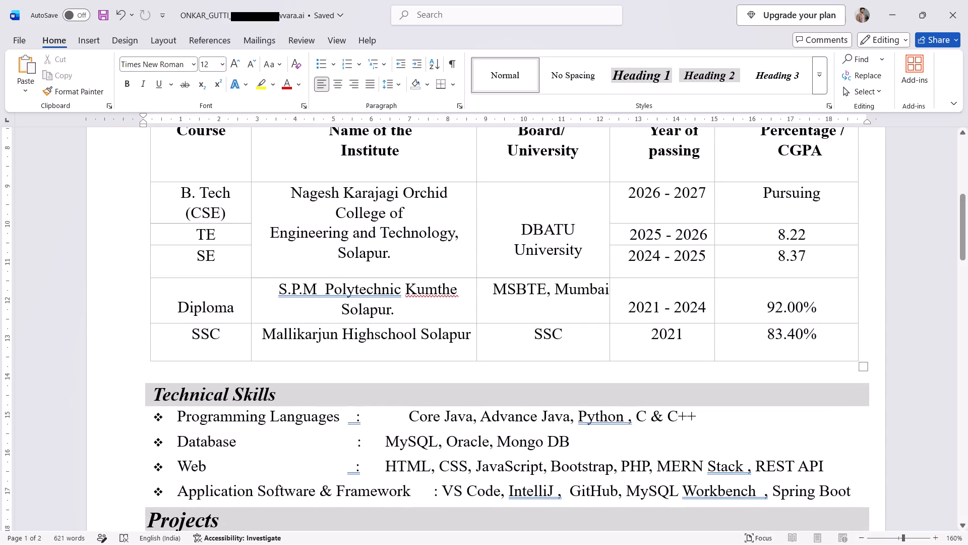
scroll(522, 345, down, 1)
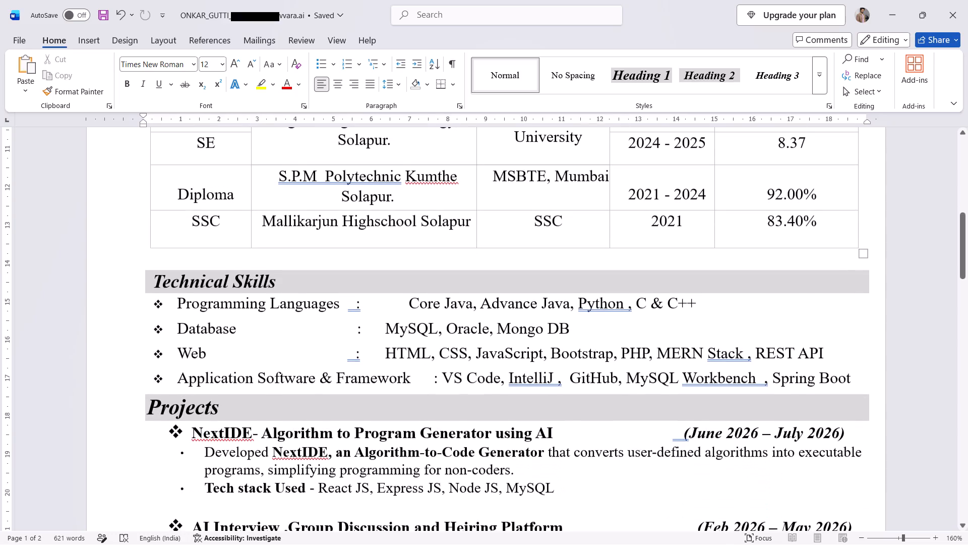
scroll(522, 345, down, 1)
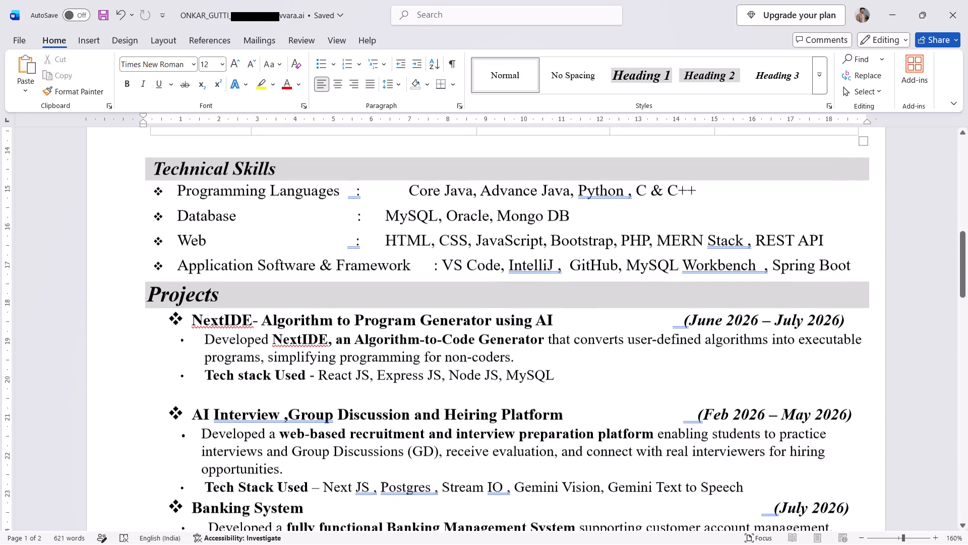
scroll(522, 345, down, 2)
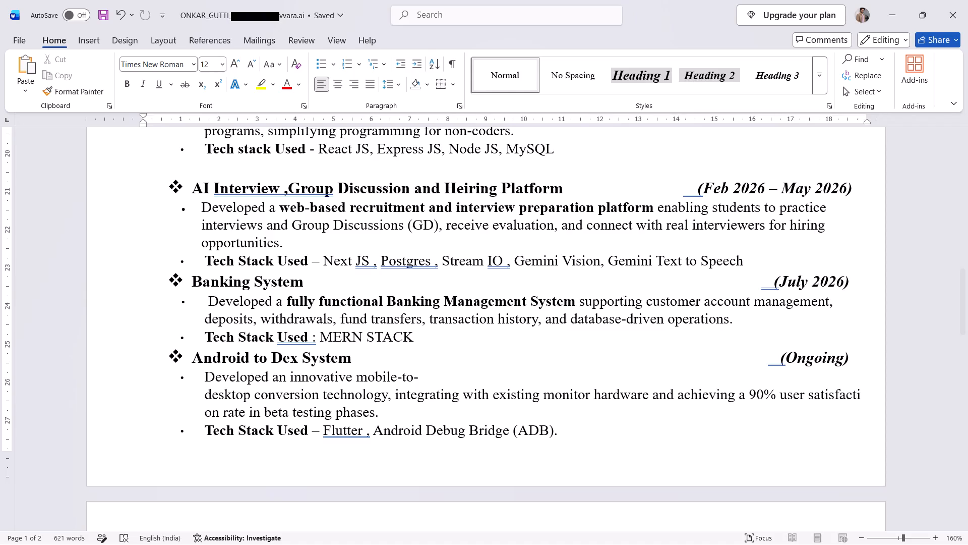
scroll(522, 345, down, 4)
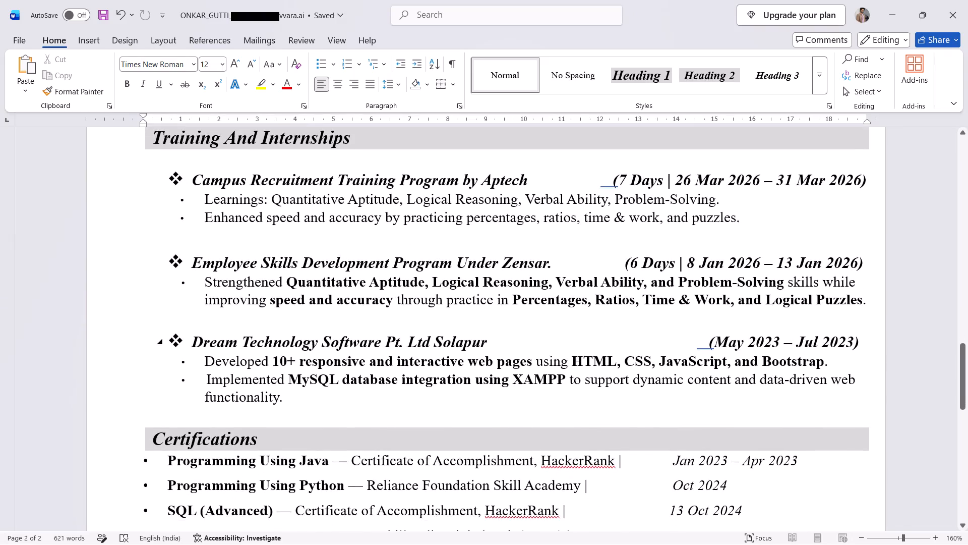
Replace the Banking System project's tech stack with "React (Frontend) , SpringBoot Backend" and save the resume.
scroll(522, 345, up, 1)
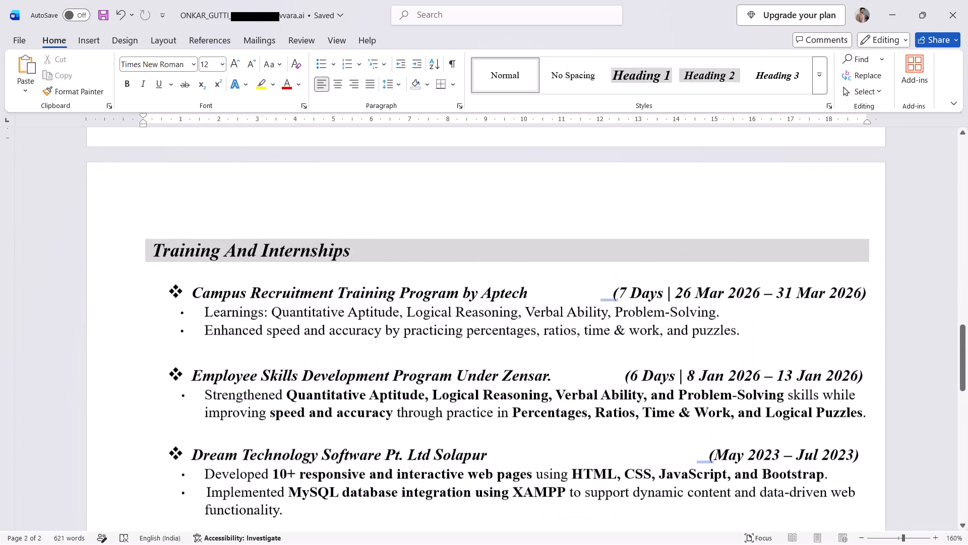
scroll(522, 345, up, 3)
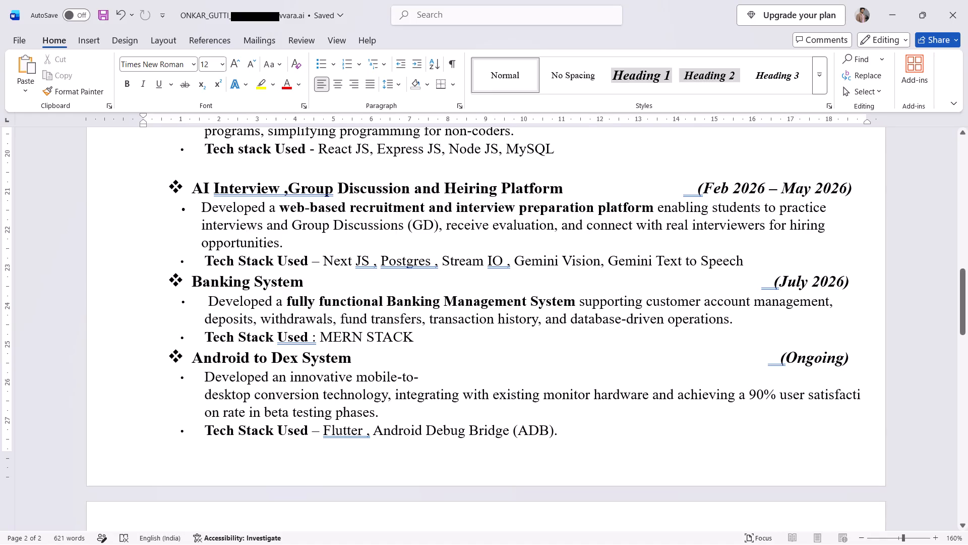
drag(323, 338, 382, 334)
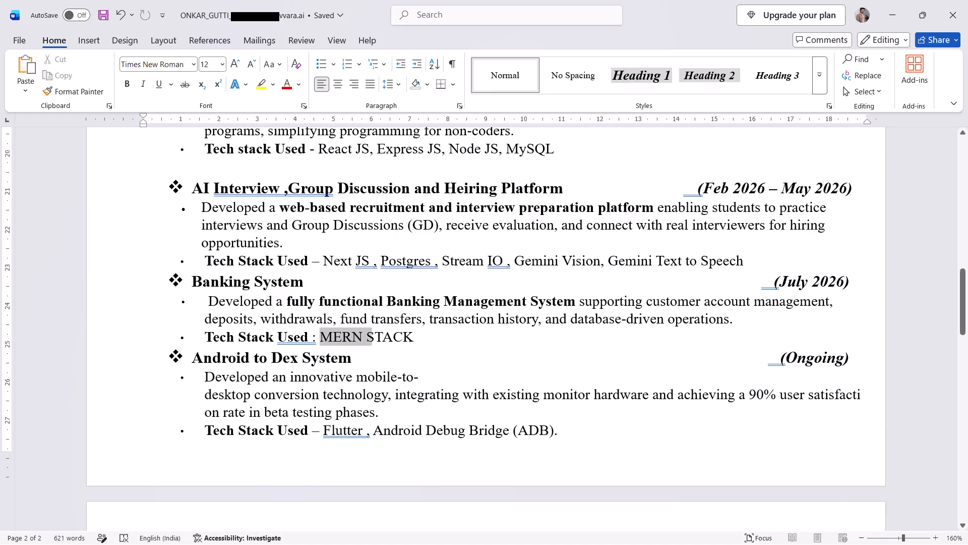
drag(382, 334, 402, 331)
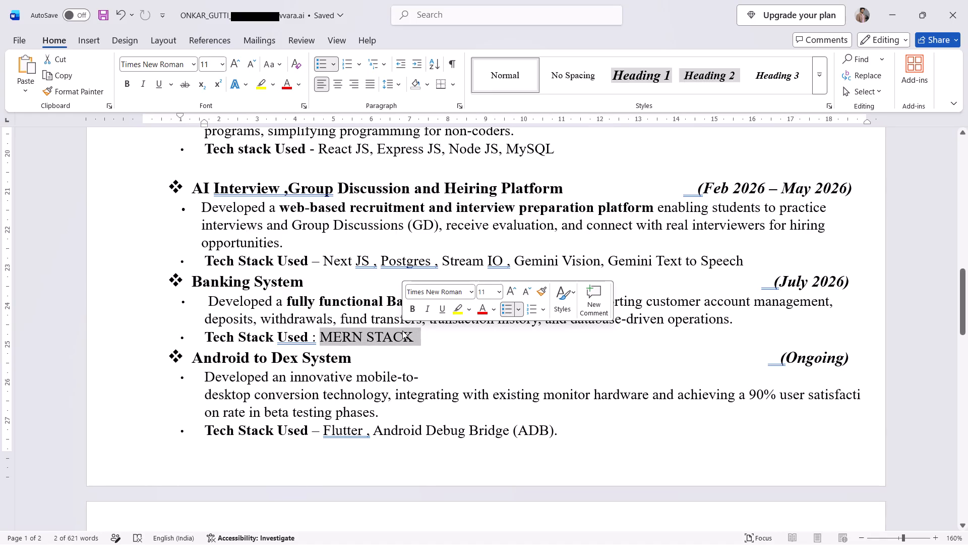
key(BackSpace)
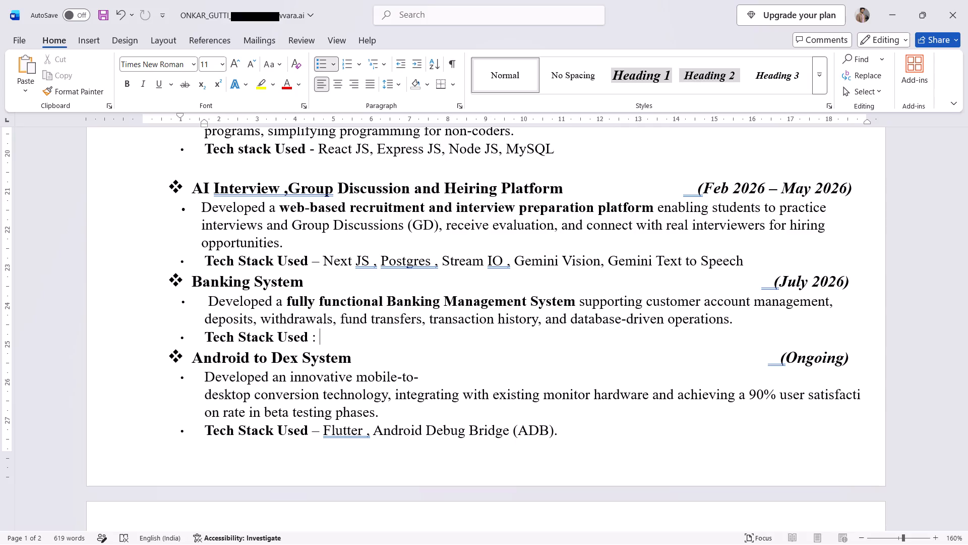
text(React)
key(space)
text((Frontend)
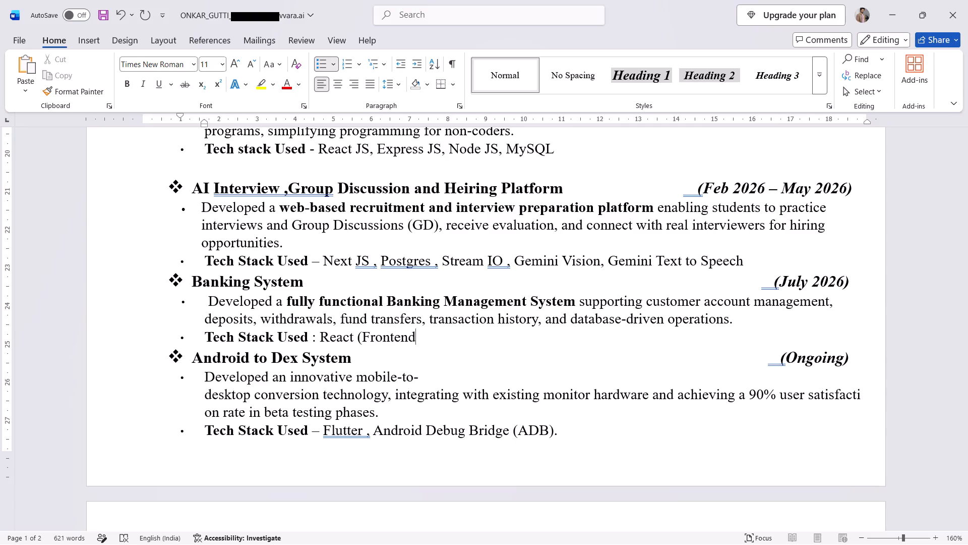
text() , Spring)
text(Boot Backend)
key(ctrl+s)
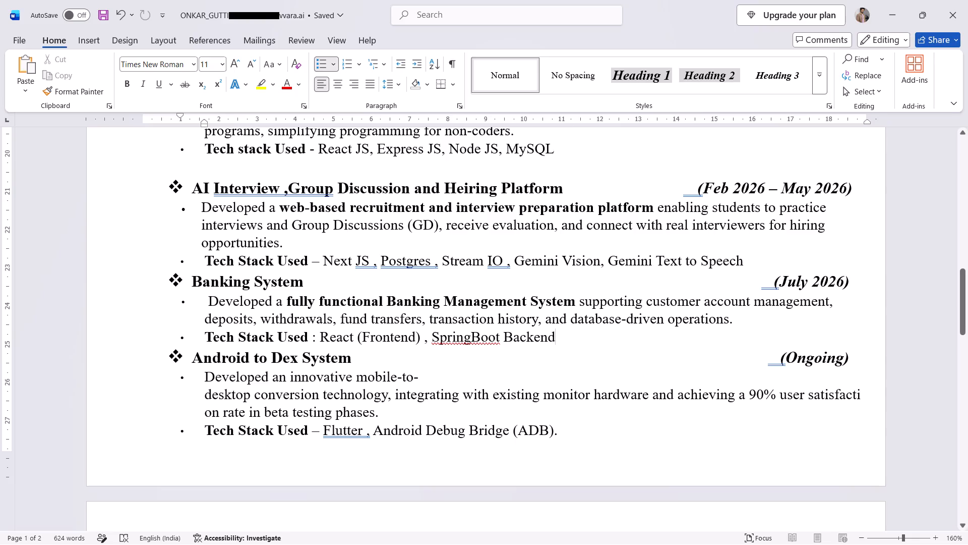
key(ctrl+s)
Review the training and internships, certifications and co-curricular activities sections.
scroll(397, 324, down, 1)
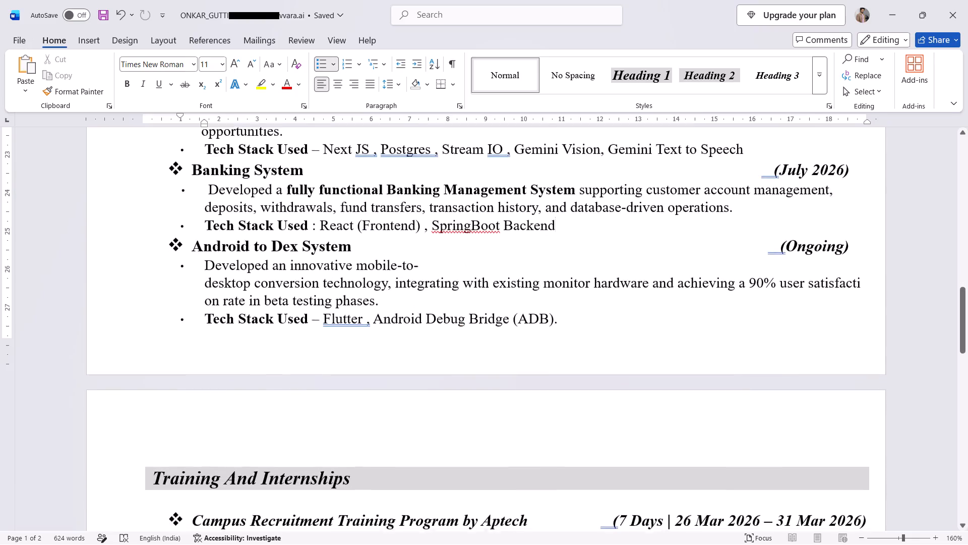
scroll(397, 324, down, 3)
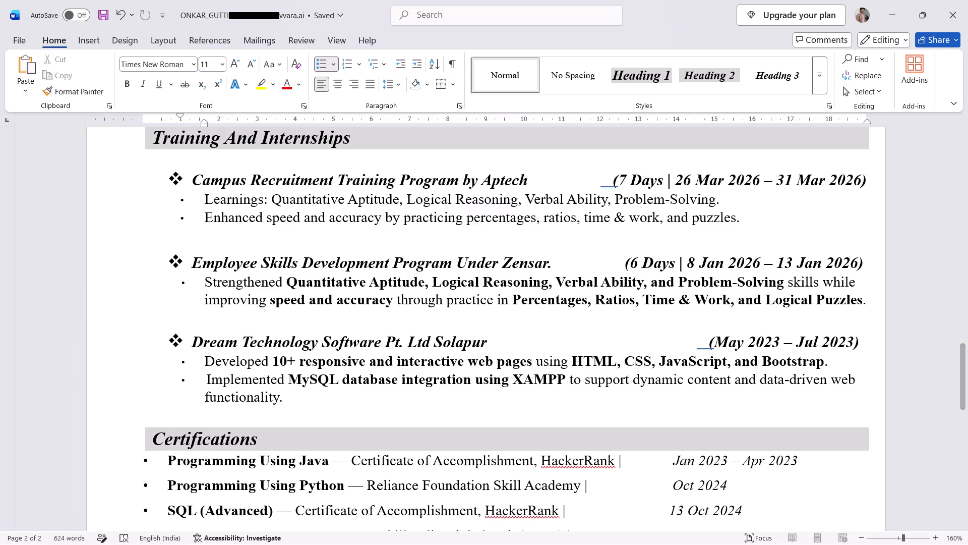
scroll(398, 323, down, 1)
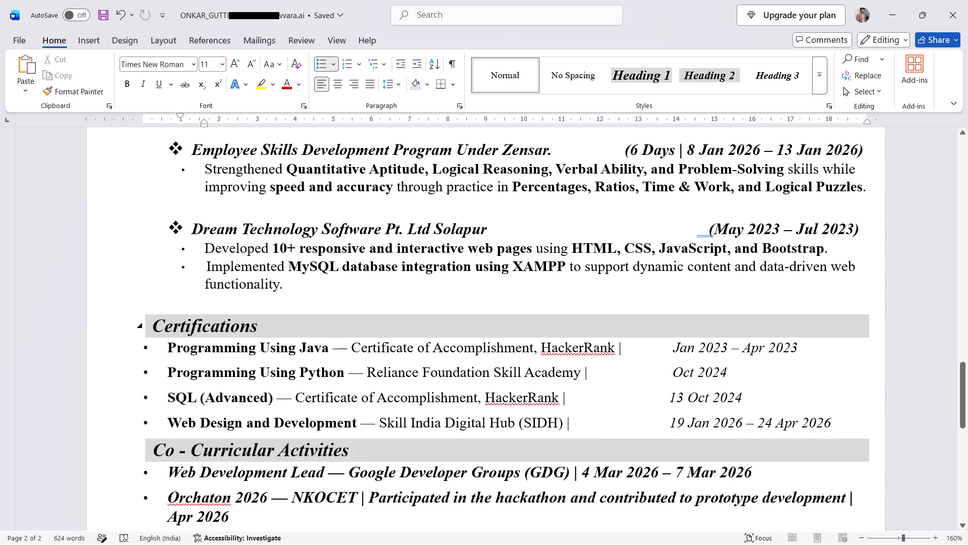
scroll(398, 323, down, 1)
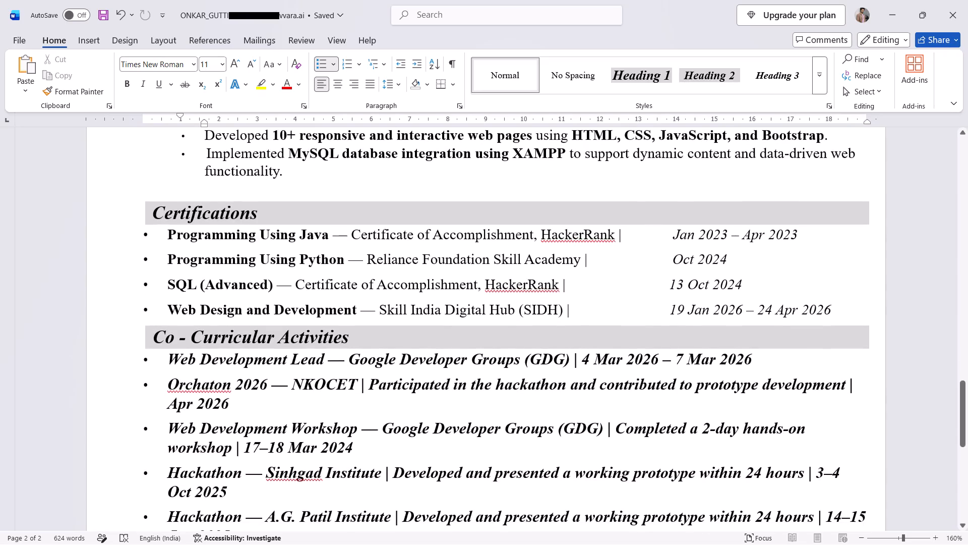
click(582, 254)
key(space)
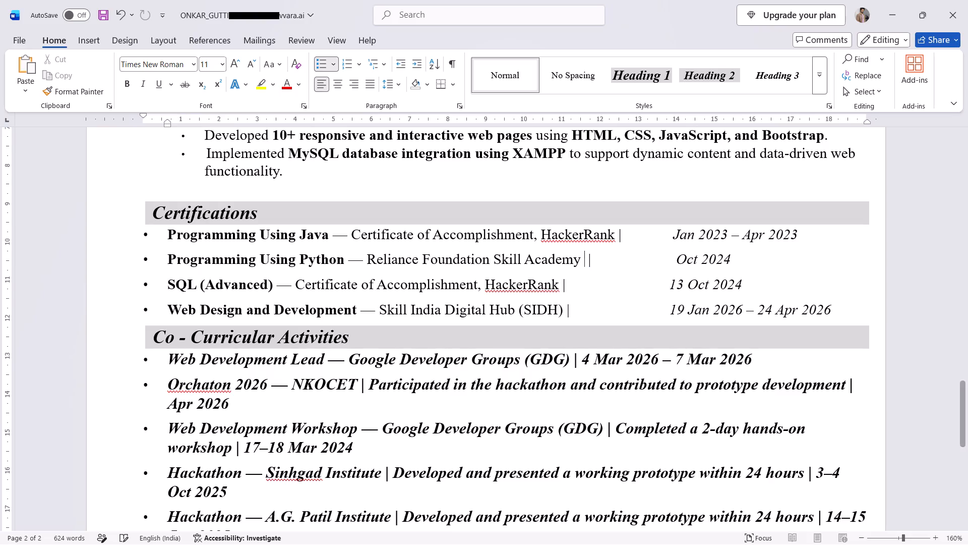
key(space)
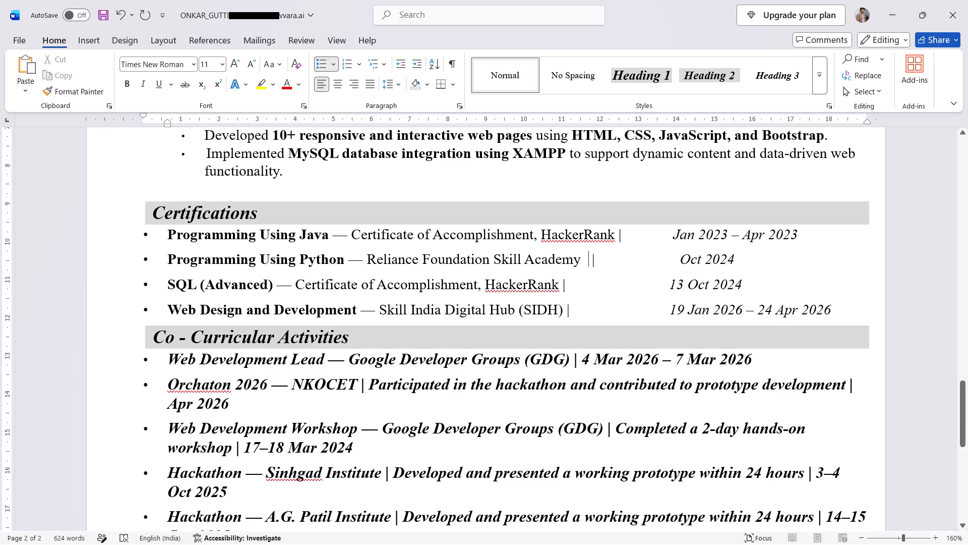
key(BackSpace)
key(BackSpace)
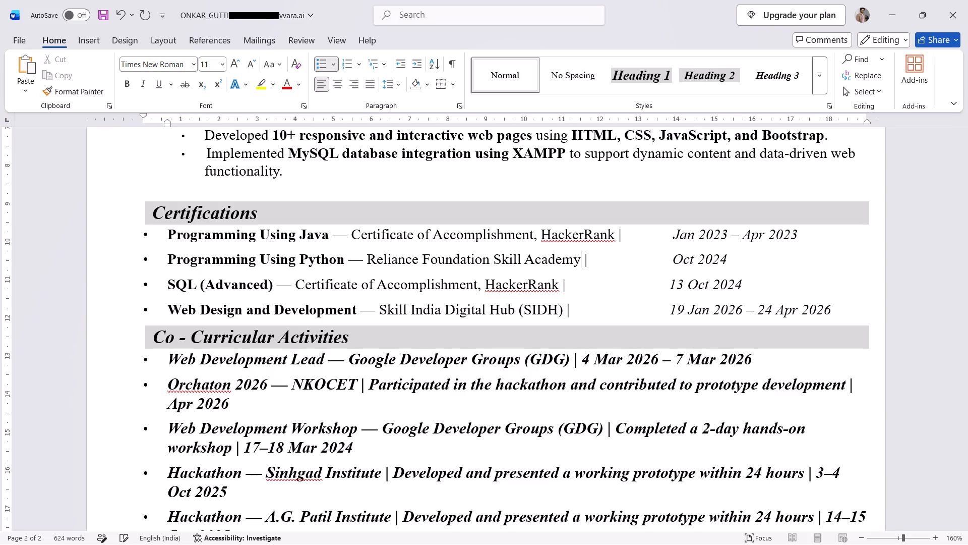
Remove one space before the Oct 2024 date of the Programming Using Python certification to align it with the dates below.
click(604, 253)
key(BackSpace)
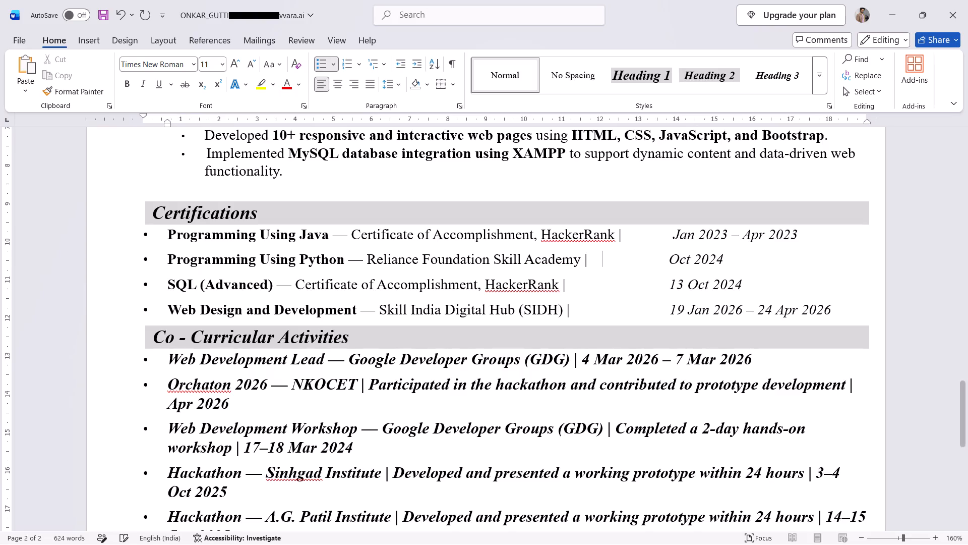
Remove four spaces after the separator bar of the Programming Using Python certification and insert nine spaces before it.
key(BackSpace)
key(BackSpace)
key(BackSpace)
key(BackSpace)
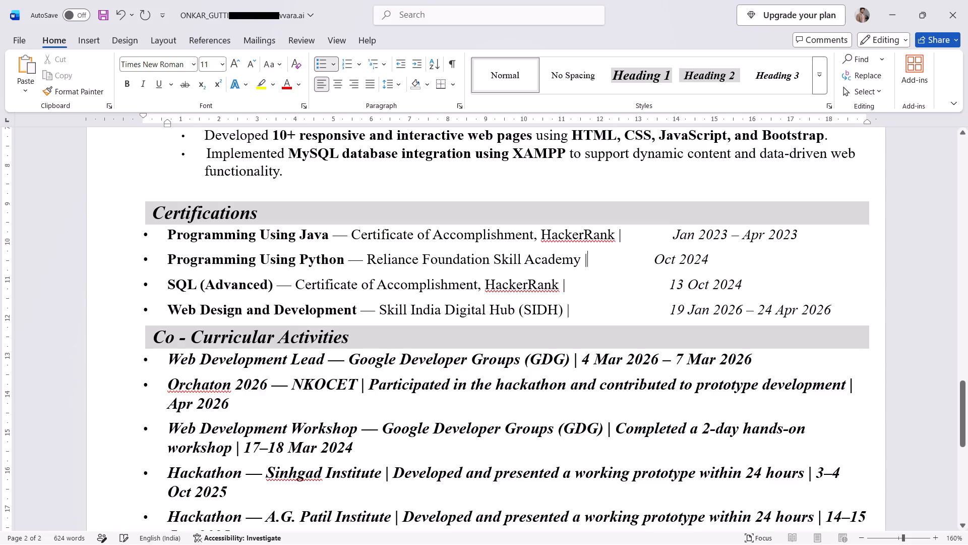
click(582, 259)
key(space)
key(space)
key(space)
key(space)
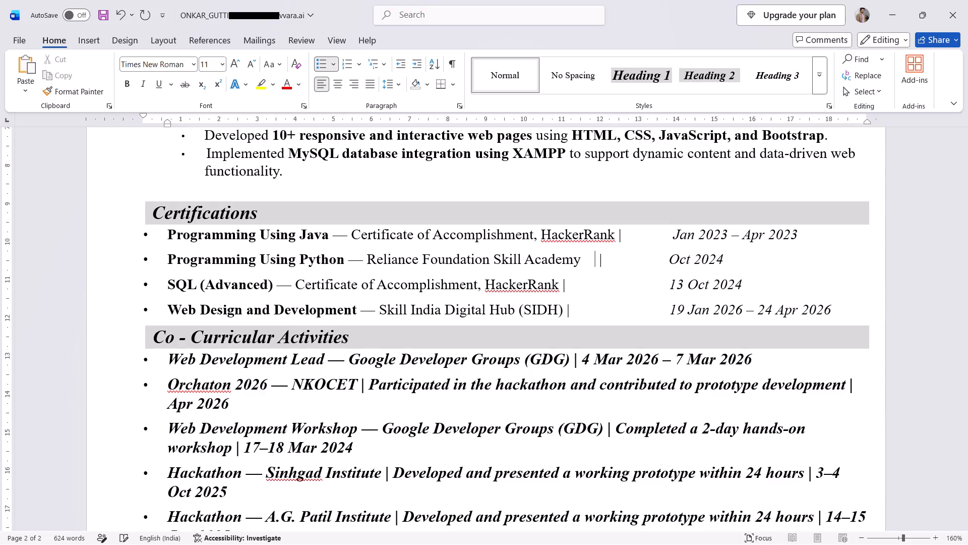
key(space)
key(space)
key(space)
key(space)
key(space)
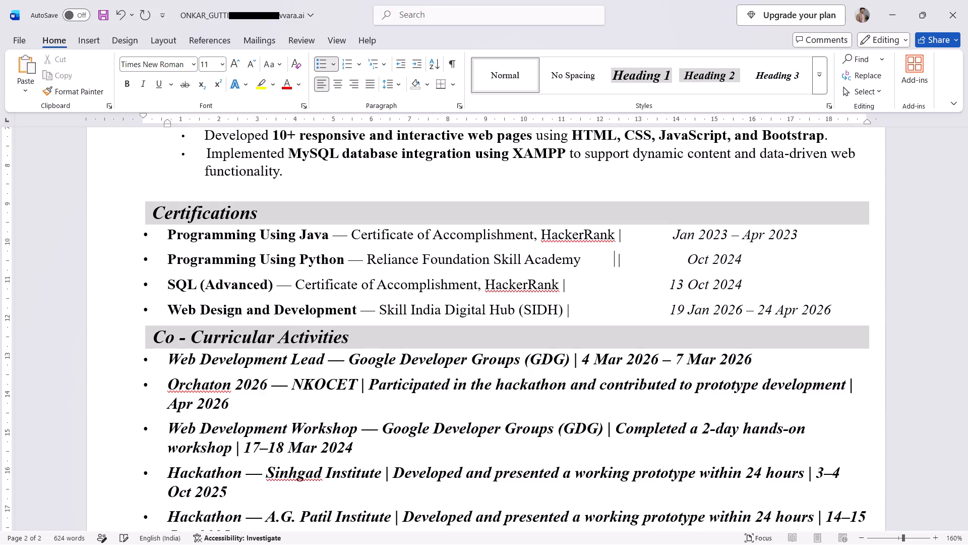
Remove four spaces before the Oct 2024 date of the Programming Using Python certification.
click(677, 260)
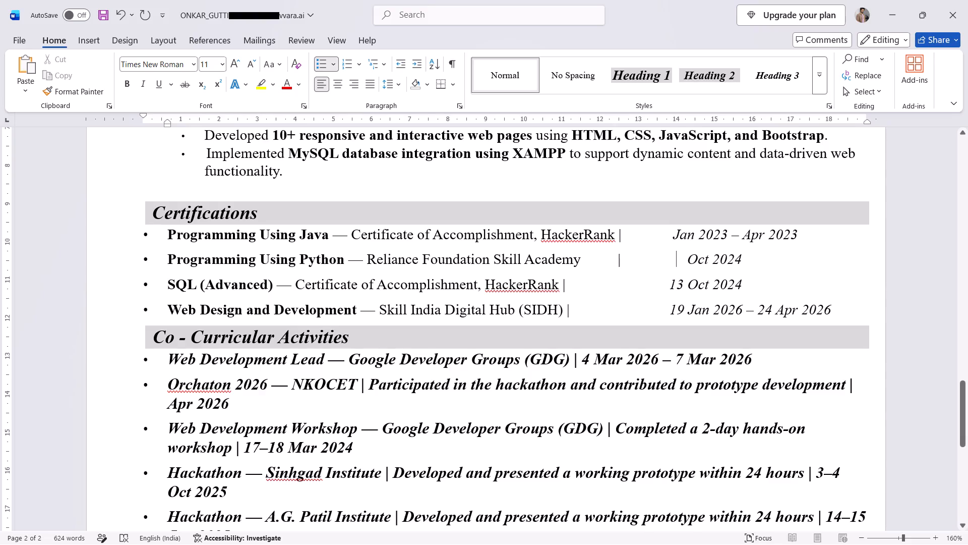
key(BackSpace)
key(BackSpace)
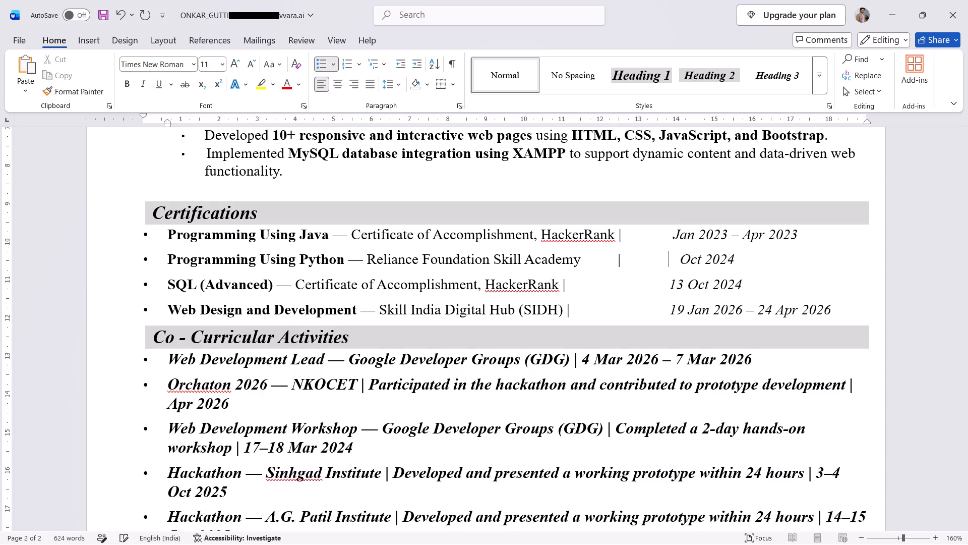
key(BackSpace)
key(BackSpace)
Insert six spaces before the Programming Using Java separator bar and remove six before its date, shifting only the bar.
click(616, 238)
key(space)
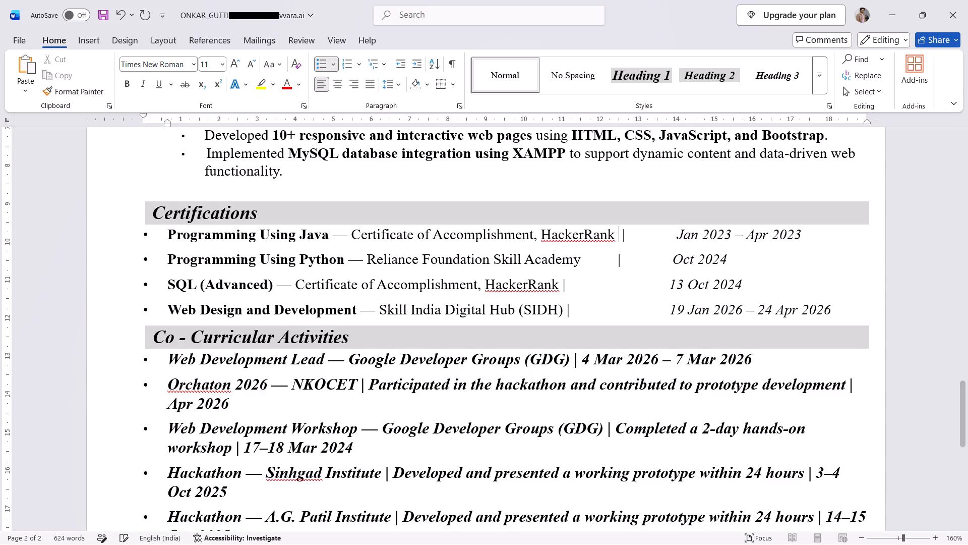
key(space)
key(space)
key(space)
key(space)
key(space)
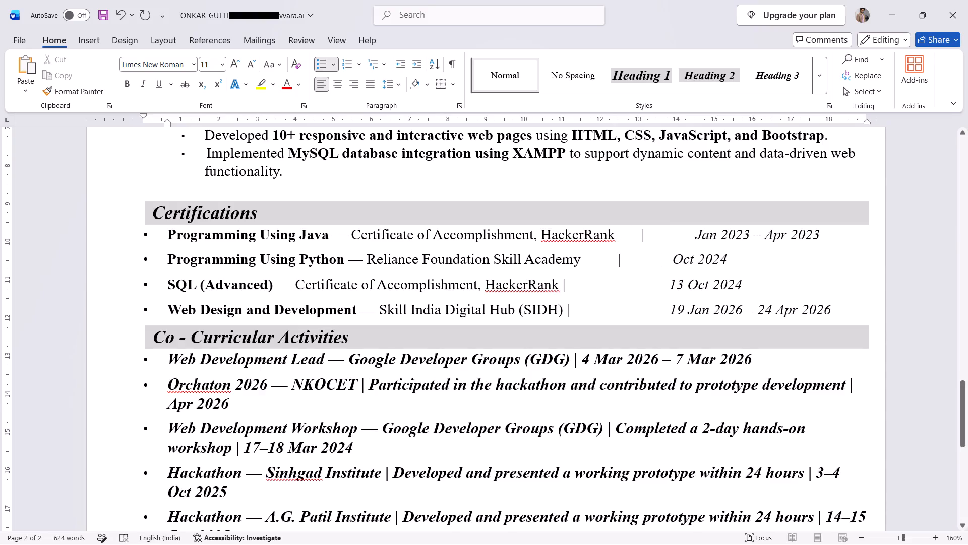
click(693, 234)
key(BackSpace)
key(BackSpace)
key(BackSpace)
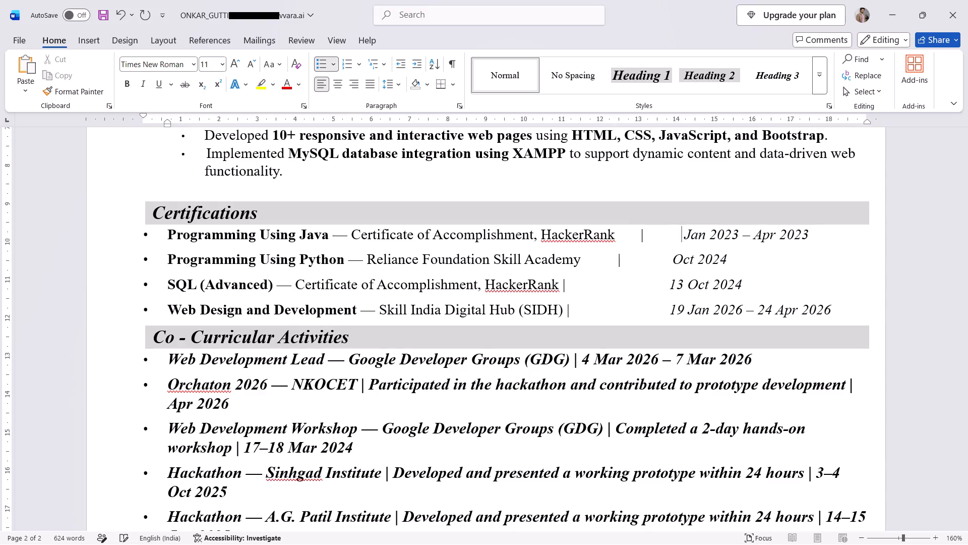
key(BackSpace)
key(BackSpace)
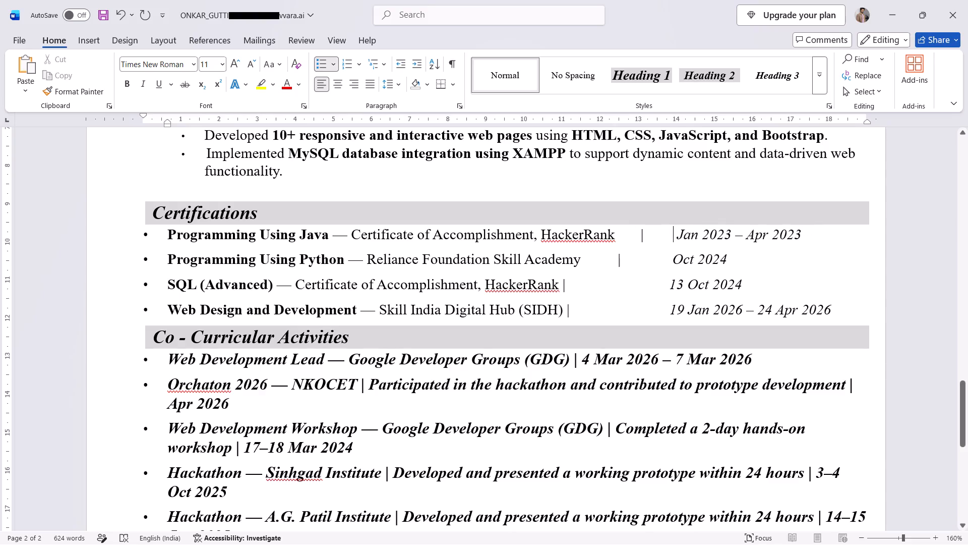
key(BackSpace)
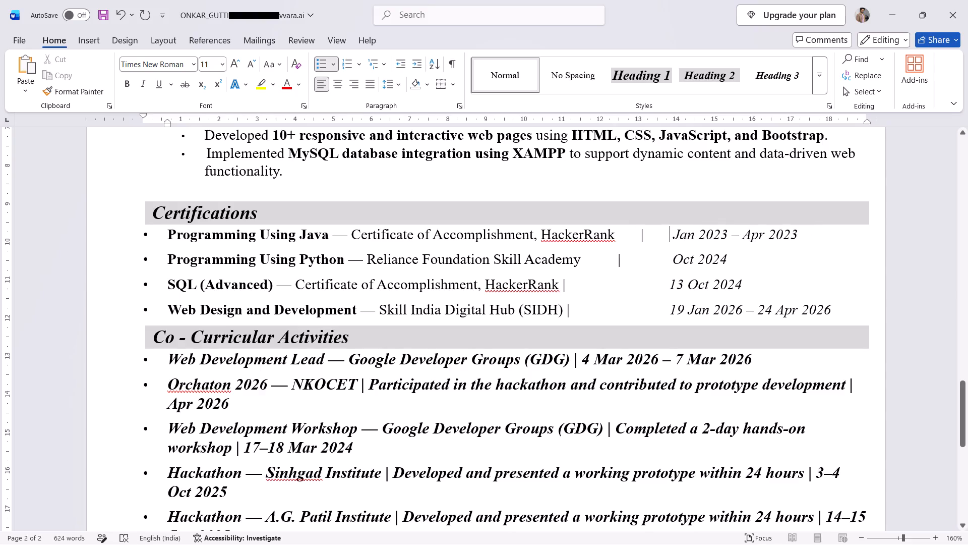
Remove three spaces right after the separator bar of the Programming Using Python certification.
click(633, 260)
key(BackSpace)
key(BackSpace)
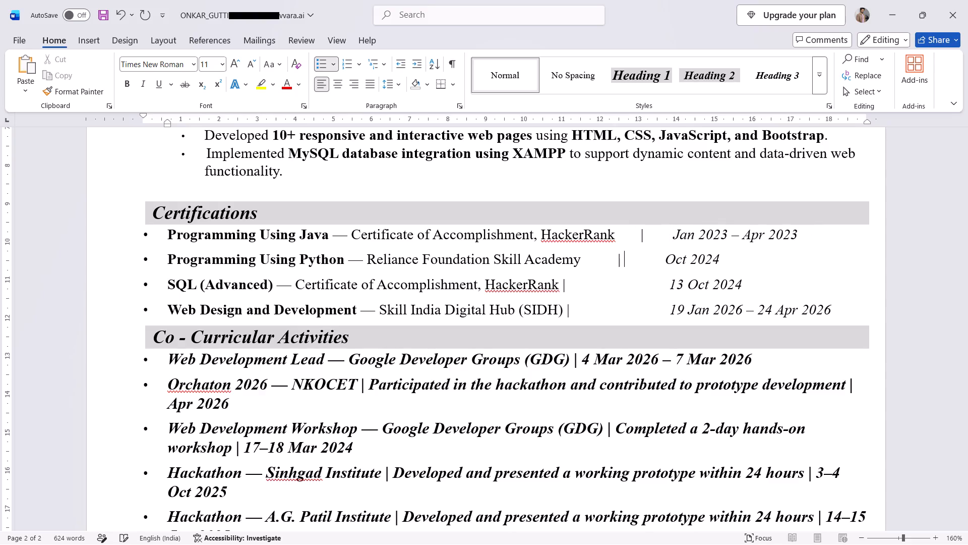
key(BackSpace)
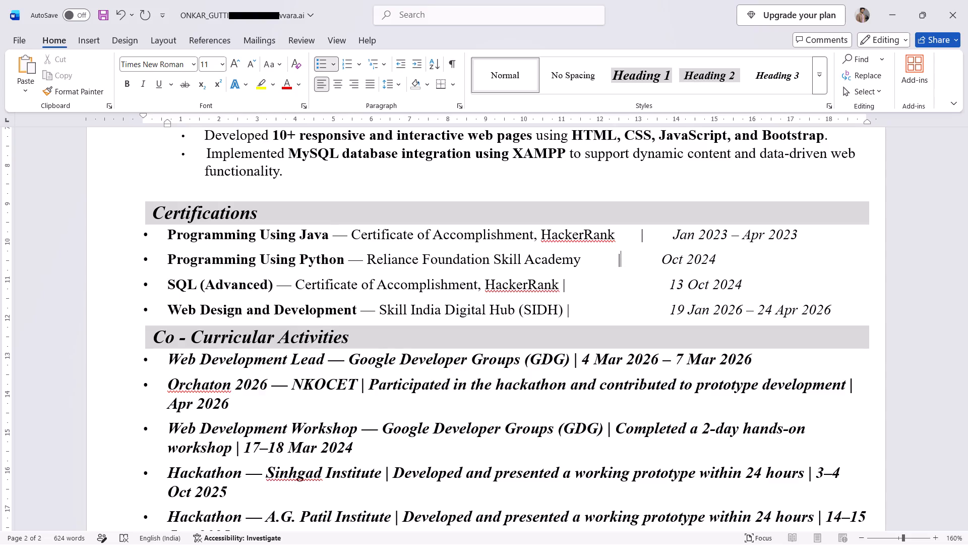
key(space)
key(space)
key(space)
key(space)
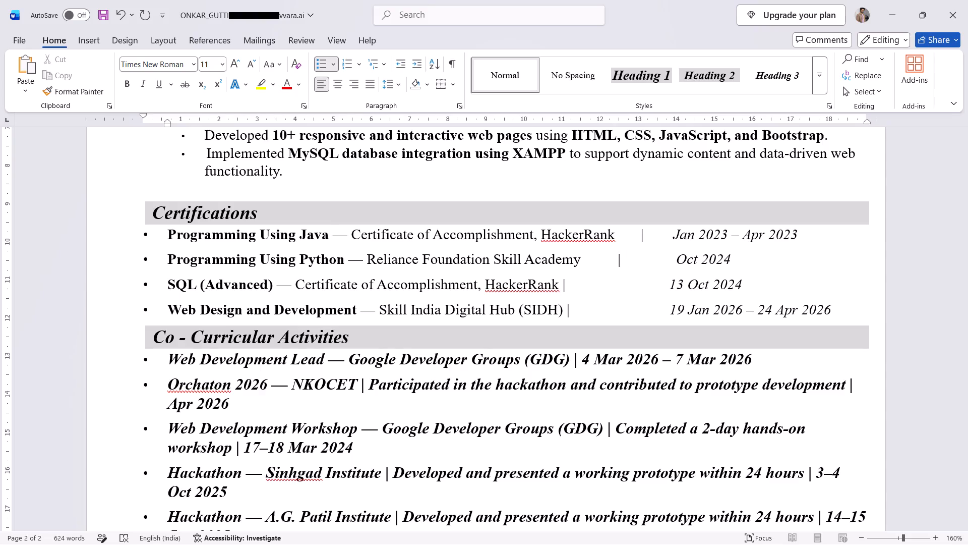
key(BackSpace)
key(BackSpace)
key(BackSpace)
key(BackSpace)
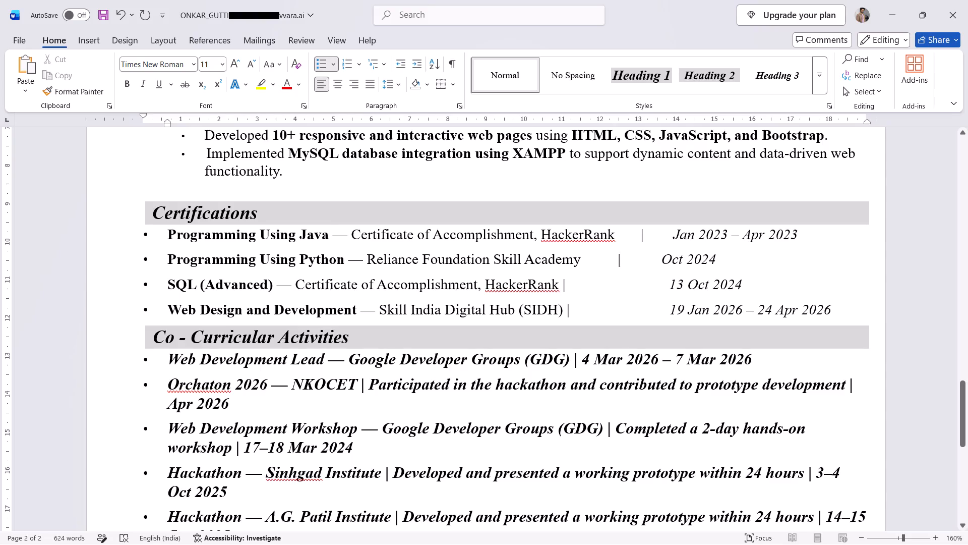
Insert six spaces before the Programming Using Python separator bar and remove three before Oct 2024, aligning both with the Java line.
click(614, 269)
key(space)
key(space)
key(space)
key(space)
key(space)
key(space)
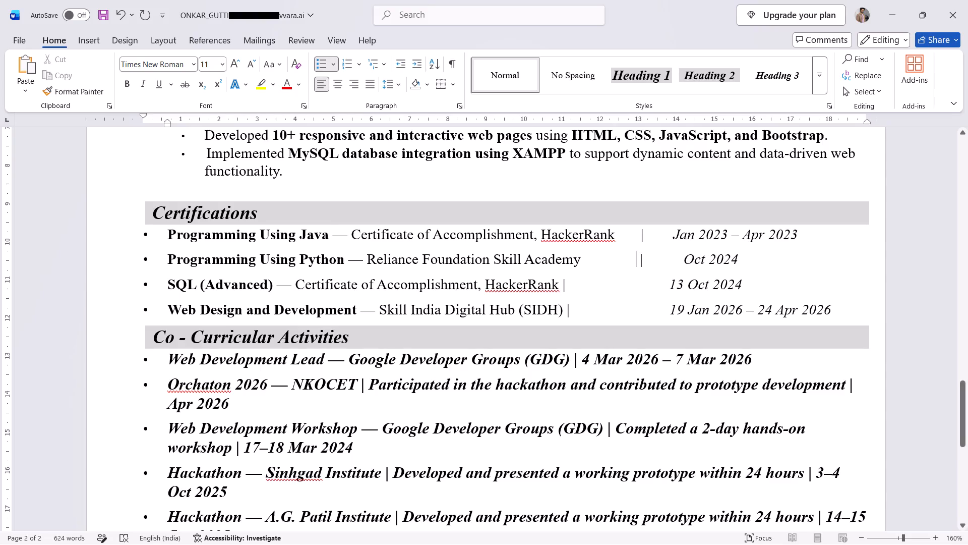
click(686, 255)
key(BackSpace)
key(BackSpace)
key(BackSpace)
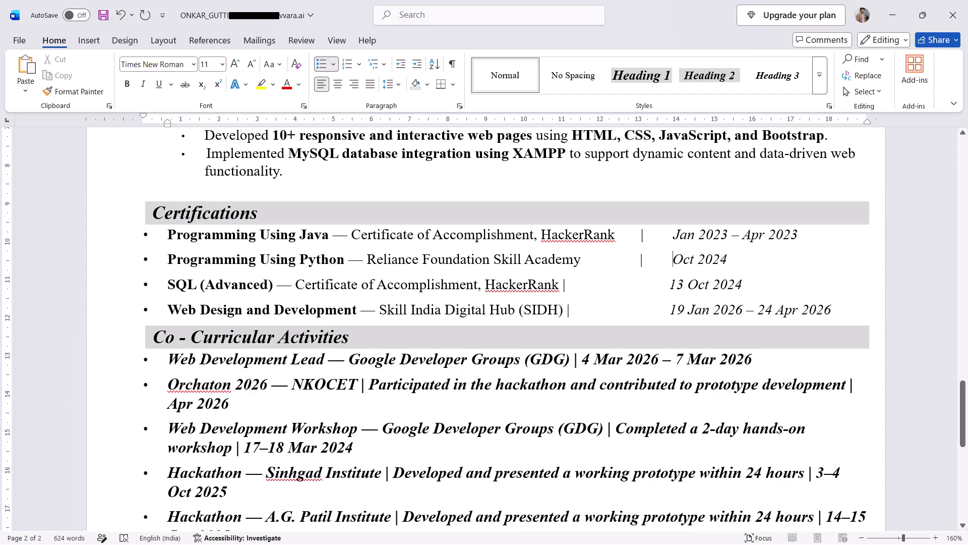
Insert 21 spaces before the separator bar of the SQL (Advanced) certification to align it with the bars above.
click(560, 286)
key(space)
key(space)
key(space)
key(space)
key(space)
key(space)
key(space)
key(space)
key(space)
key(space)
key(space)
key(space)
key(space)
key(space)
key(space)
key(space)
key(space)
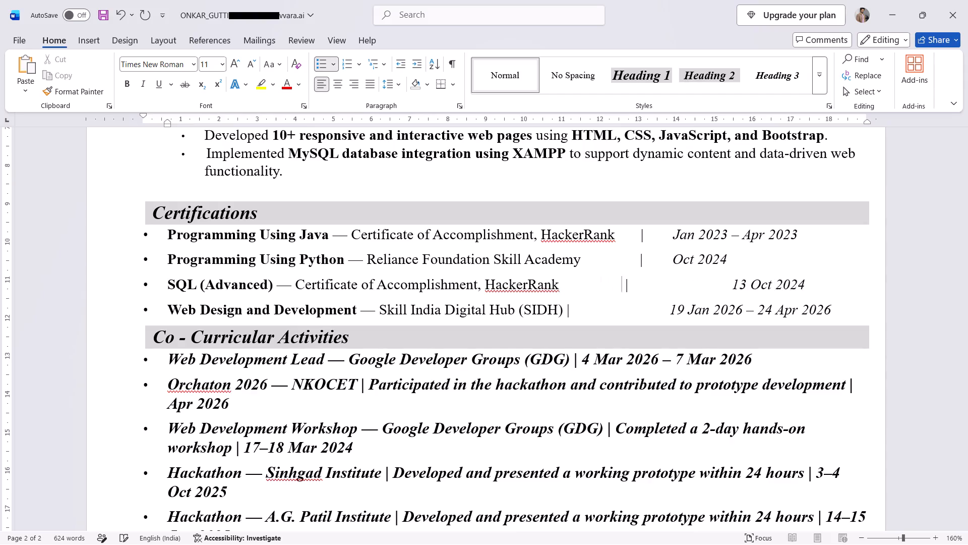
key(space)
key(space)
key(space)
key(space)
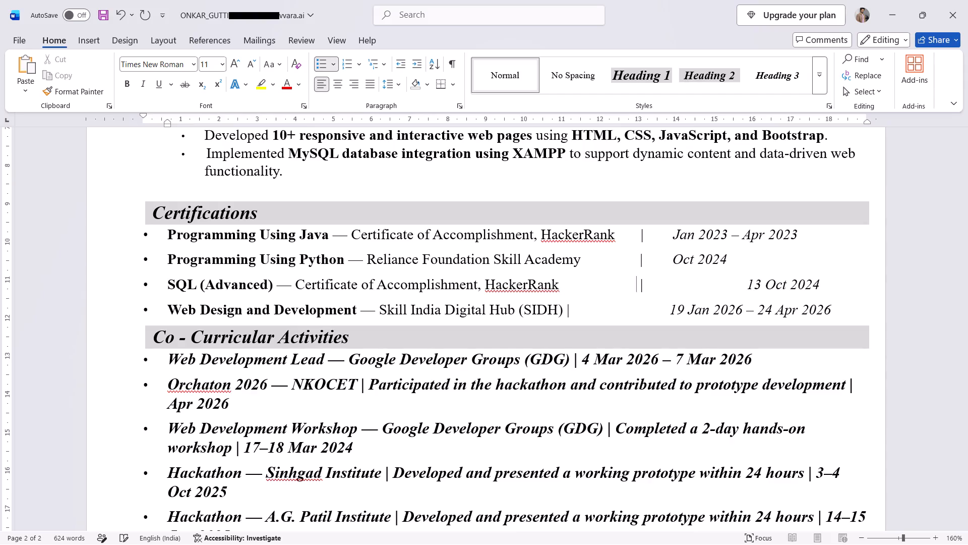
Remove 20 spaces before the 13 Oct 2024 date of the SQL (Advanced) certification to align it with the dates above.
click(748, 287)
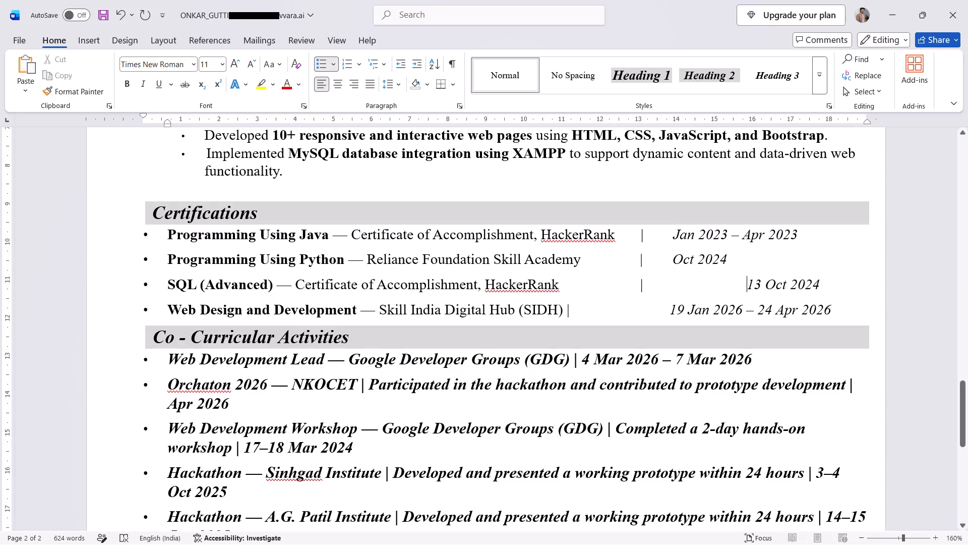
key(BackSpace)
key(BackSpace)
key(BackSpace)
key(BackSpace)
key(BackSpace)
key(BackSpace)
key(BackSpace)
key(BackSpace)
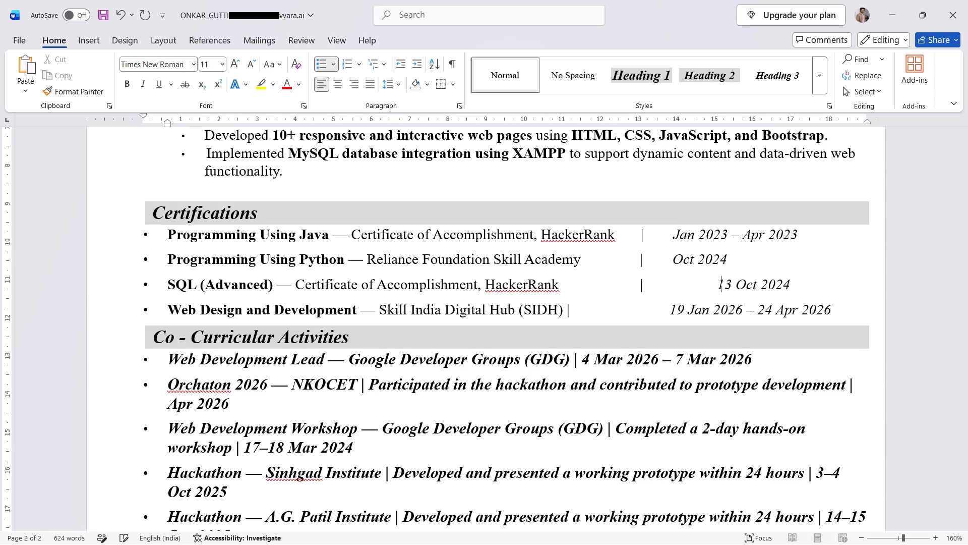
key(BackSpace)
key(BackSpace)
key(BackSpace)
key(BackSpace)
key(BackSpace)
key(BackSpace)
key(BackSpace)
key(BackSpace)
key(BackSpace)
key(BackSpace)
key(BackSpace)
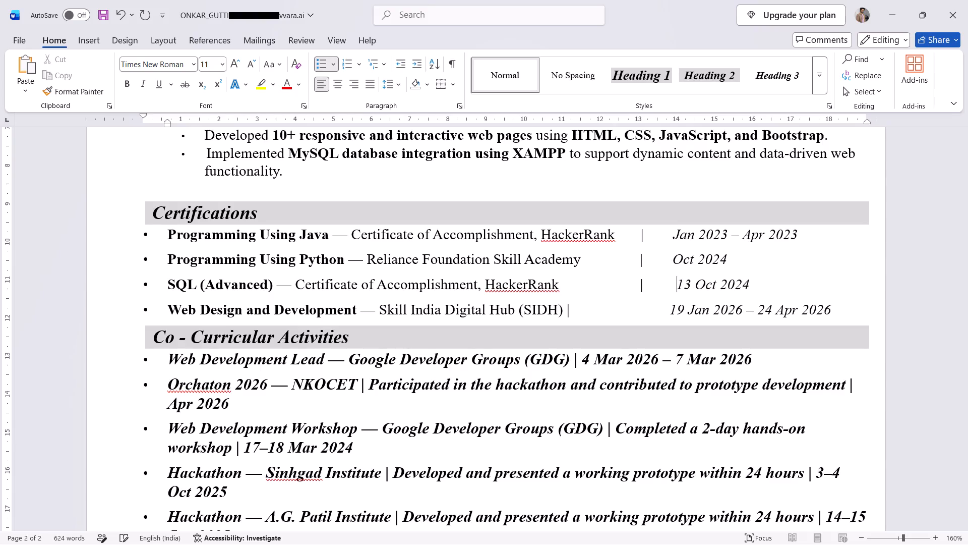
key(BackSpace)
Insert 20 spaces before the separator bar of the Web Design and Development certification to align it with the bars above.
click(566, 305)
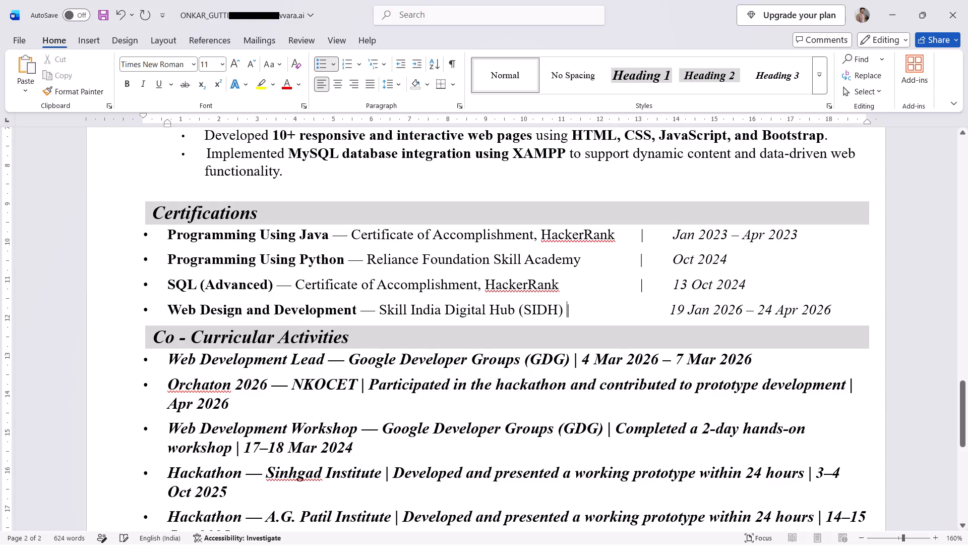
key(space)
key(space)
key(space)
key(space)
key(space)
key(space)
key(space)
key(space)
key(space)
key(space)
key(space)
key(space)
key(space)
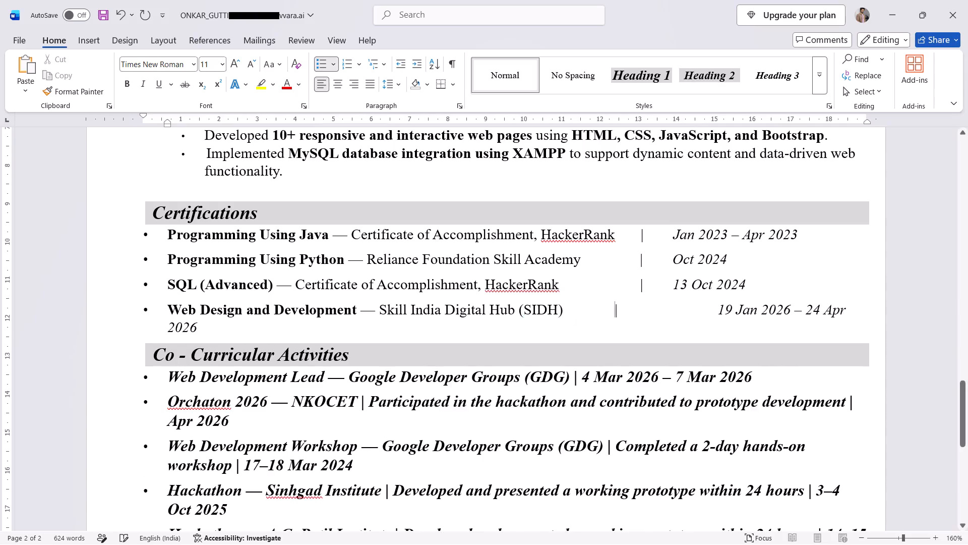
key(space)
key(space)
key(space)
key(space)
key(space)
key(space)
key(space)
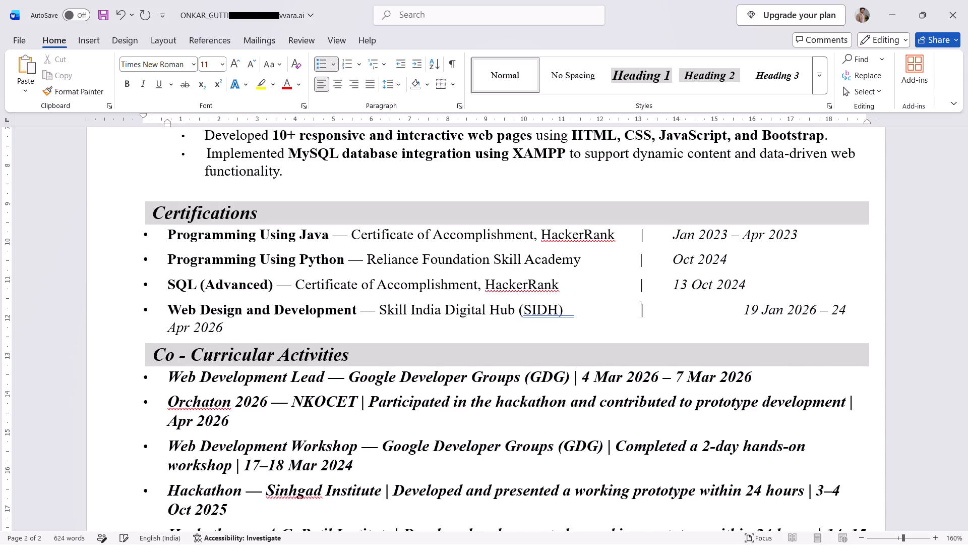
Remove 20 spaces before the Web Design and Development certification's date range to line it up with the other dates, and save the resume.
click(742, 314)
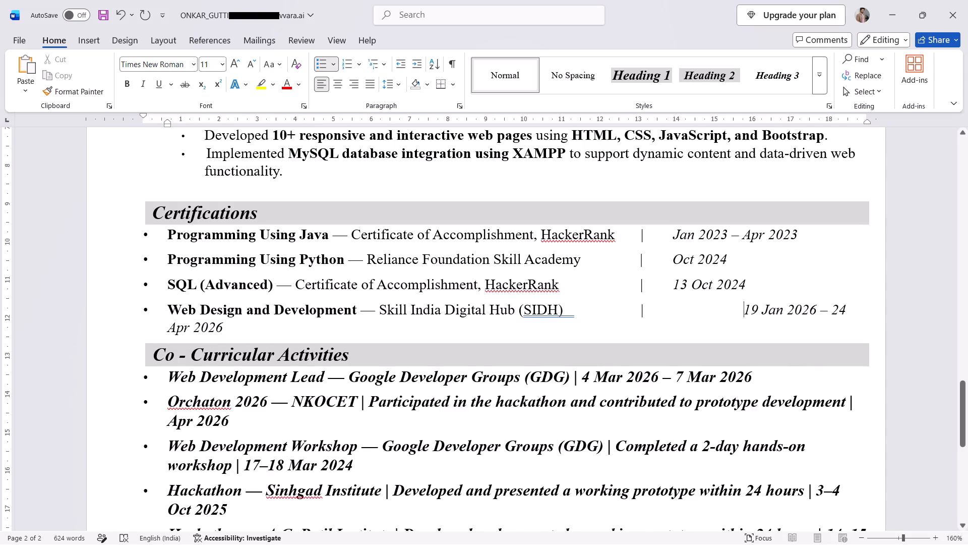
key(BackSpace)
key(BackSpace)
key(BackSpace)
key(BackSpace)
key(BackSpace)
key(BackSpace)
key(BackSpace)
key(BackSpace)
key(BackSpace)
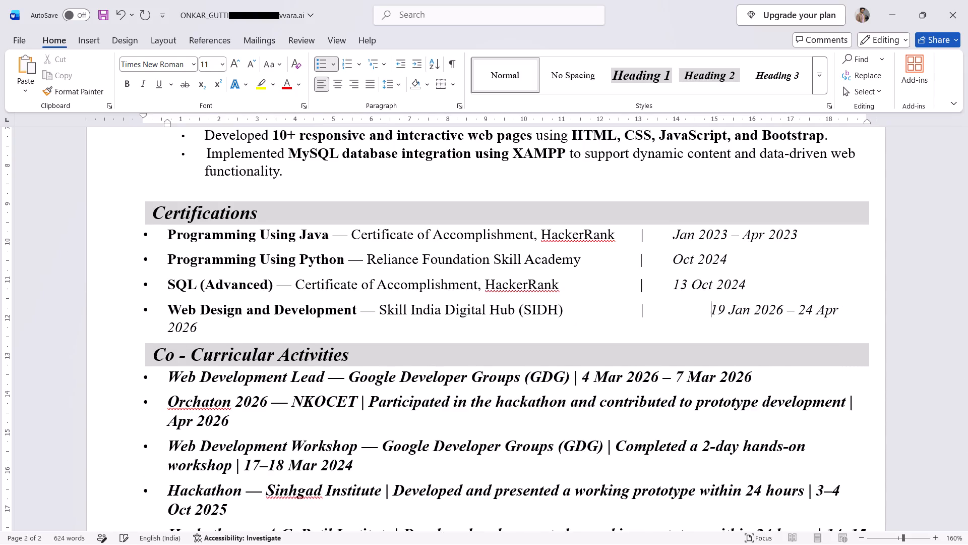
key(BackSpace)
key(BackSpace)
key(BackSpace)
key(BackSpace)
key(BackSpace)
key(BackSpace)
key(BackSpace)
key(BackSpace)
key(BackSpace)
key(BackSpace)
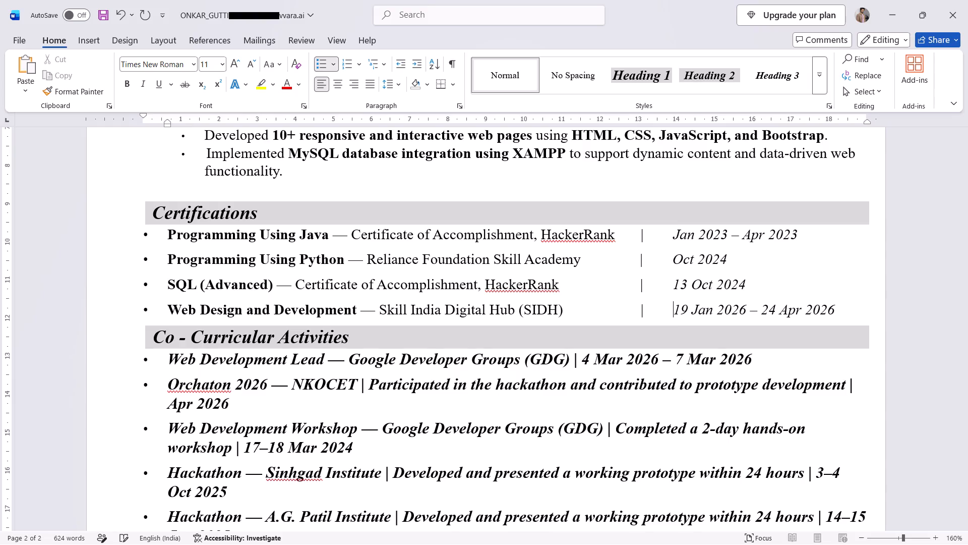
key(BackSpace)
key(space)
key(BackSpace)
key(ctrl+s)
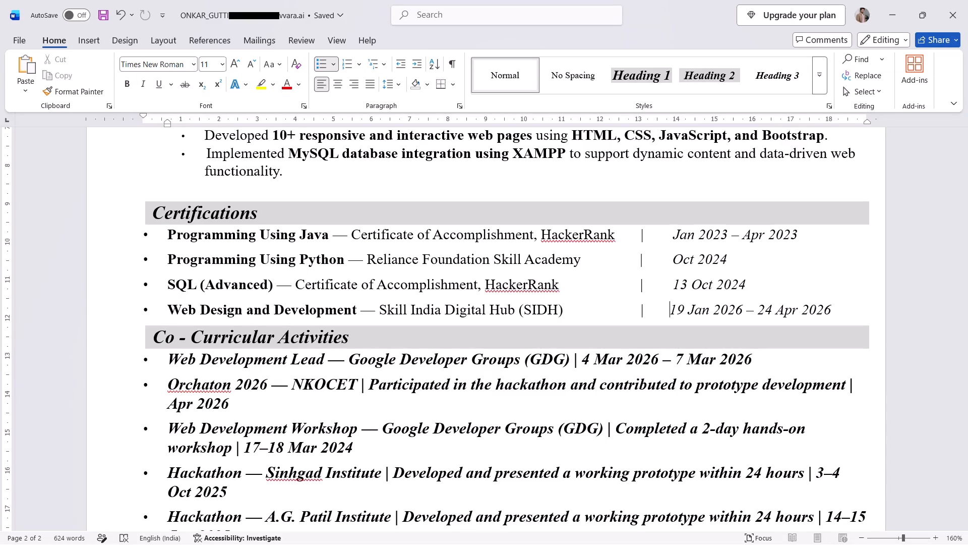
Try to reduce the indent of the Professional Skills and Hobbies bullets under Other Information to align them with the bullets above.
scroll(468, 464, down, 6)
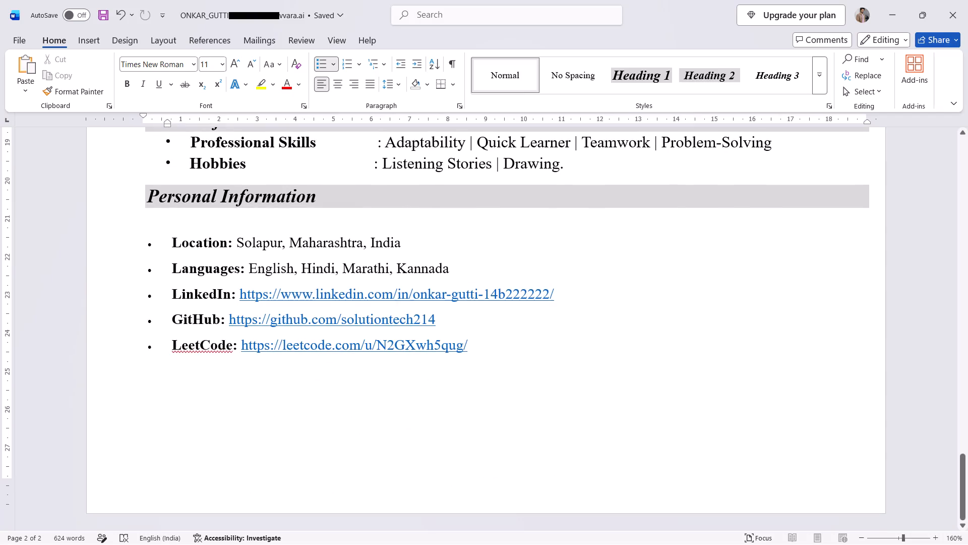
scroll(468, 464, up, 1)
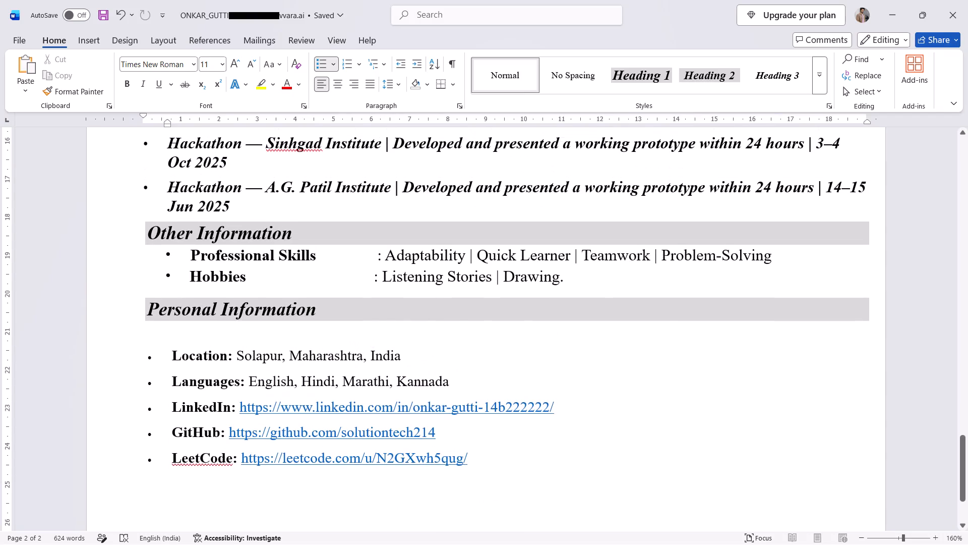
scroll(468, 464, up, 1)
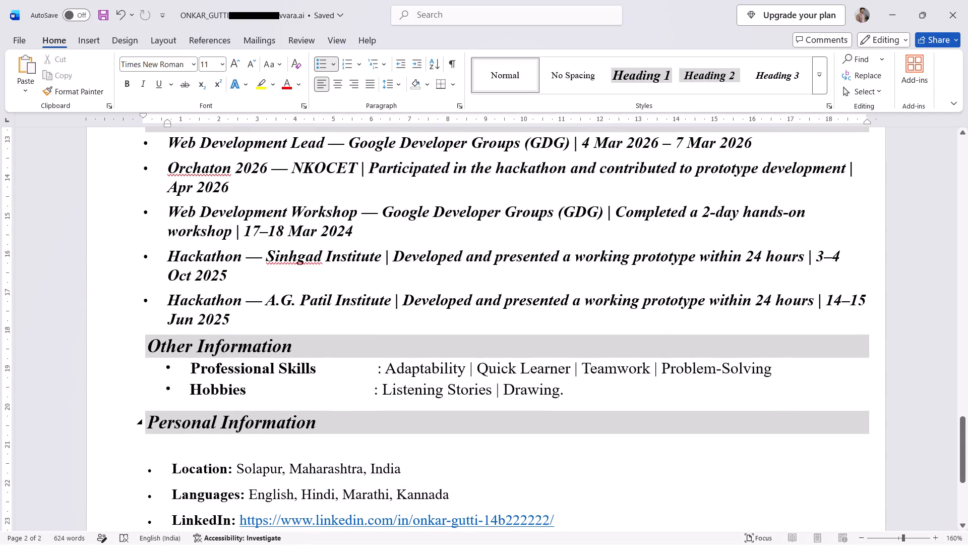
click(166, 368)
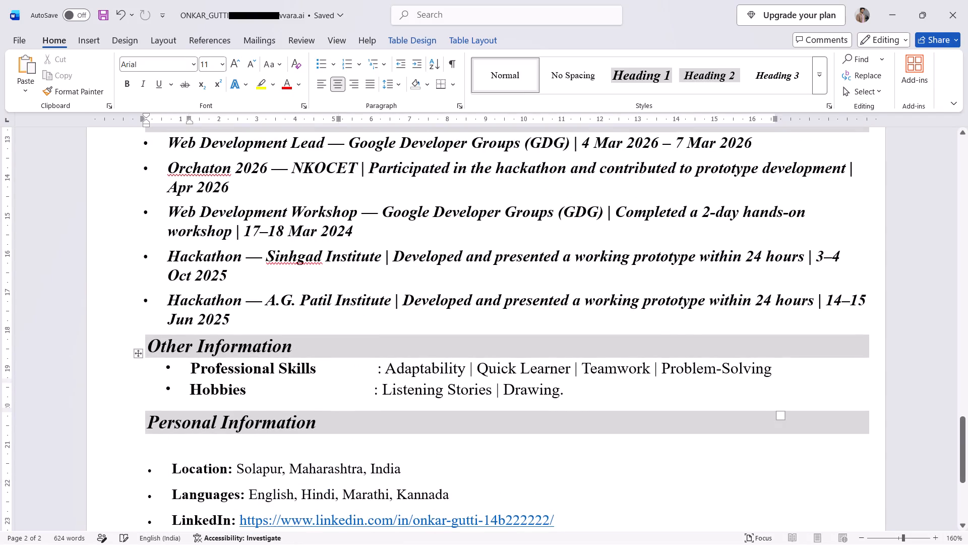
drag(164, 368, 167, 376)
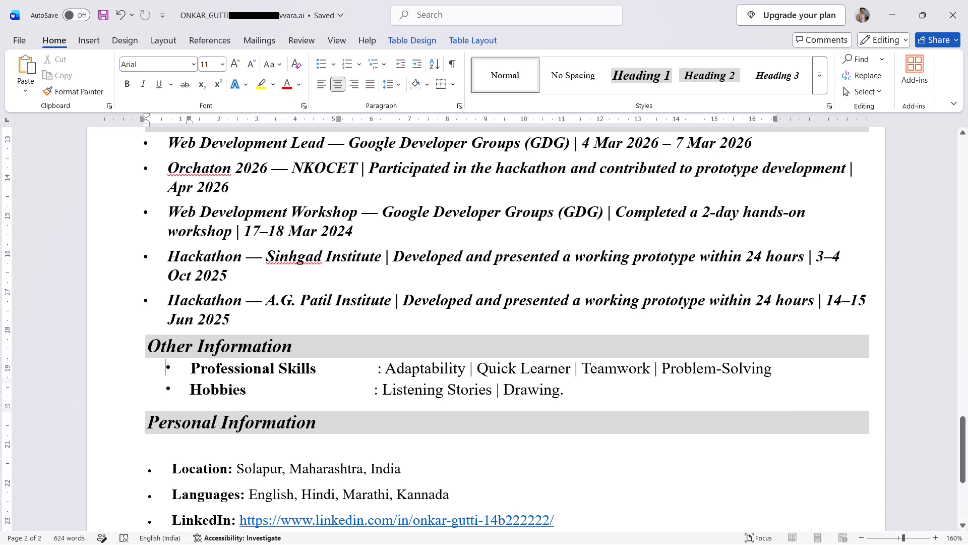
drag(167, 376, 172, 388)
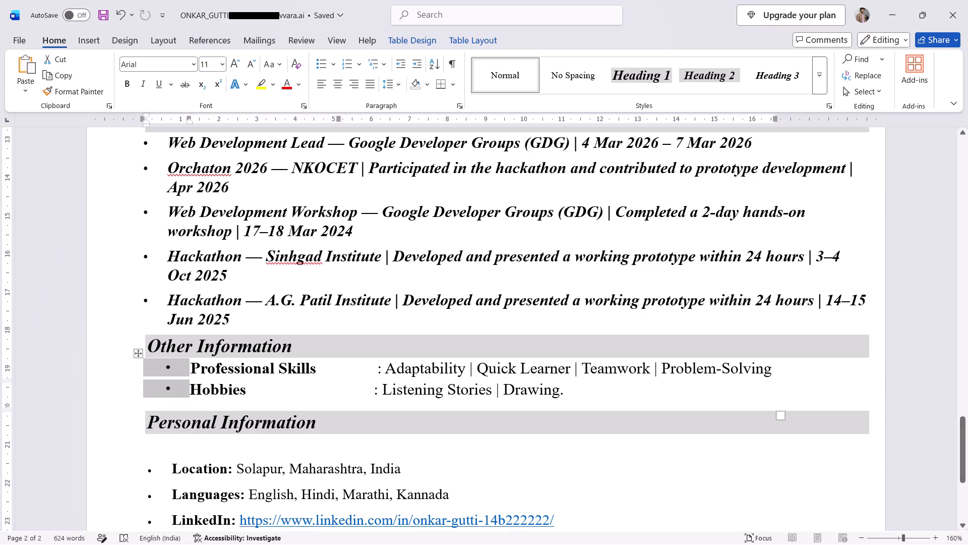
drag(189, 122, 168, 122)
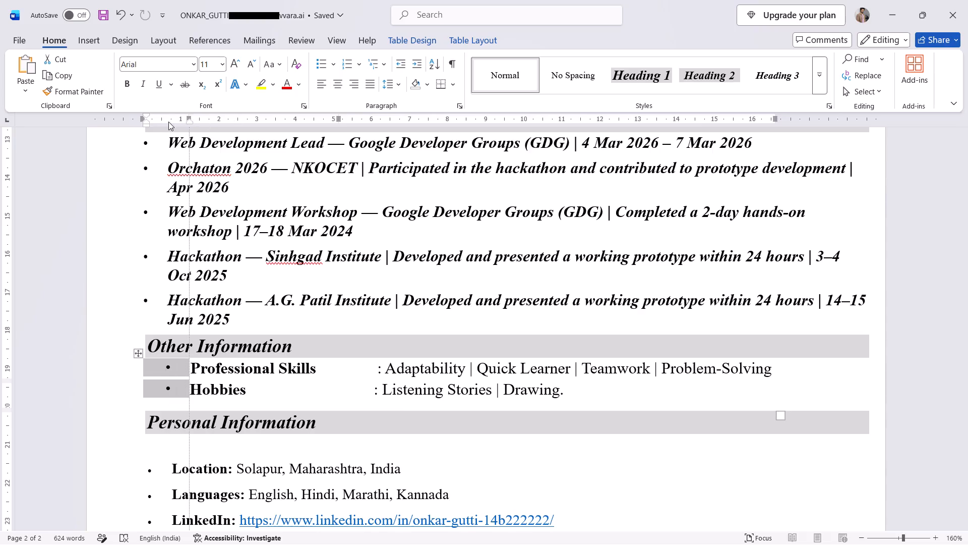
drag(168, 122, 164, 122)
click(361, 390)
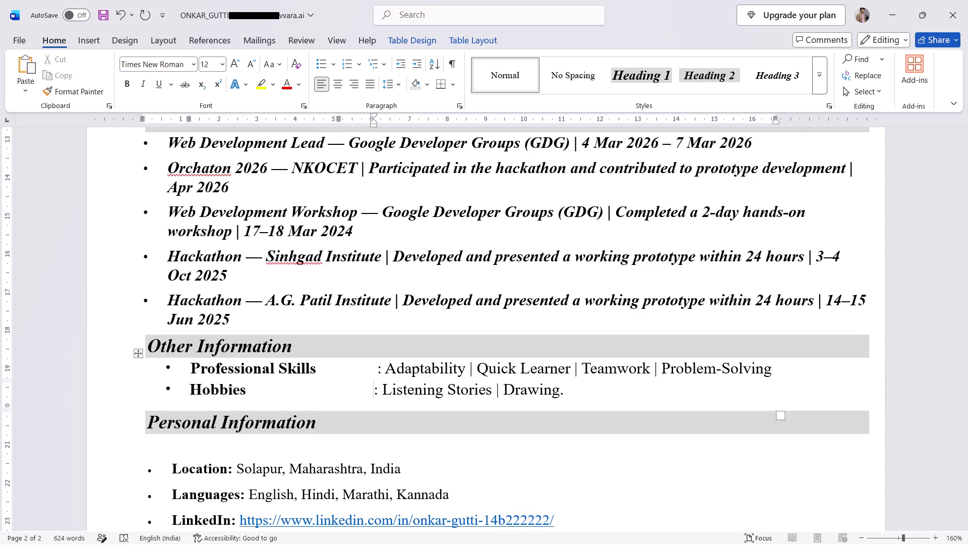
Open the GitHub profile hyperlink under Personal Information for editing.
scroll(314, 456, down, 1)
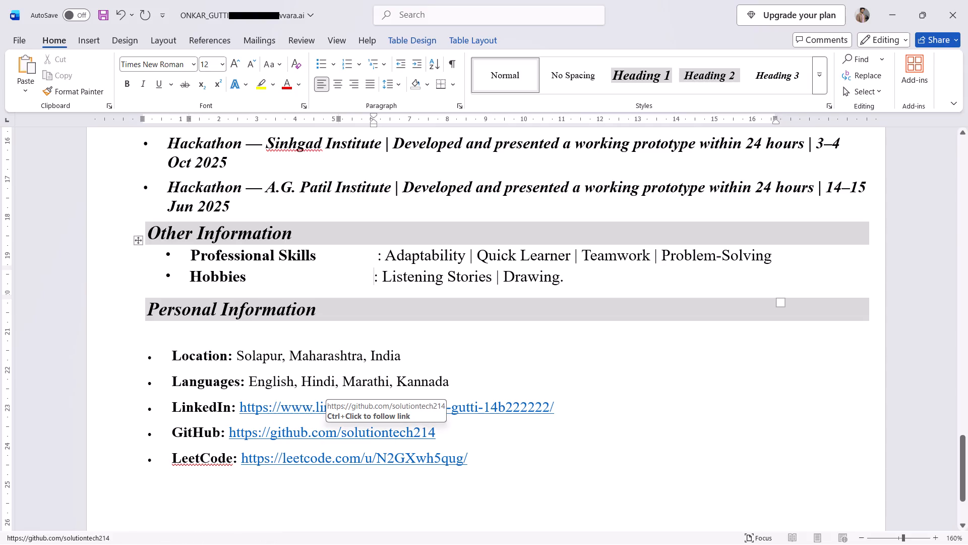
drag(343, 431, 430, 423)
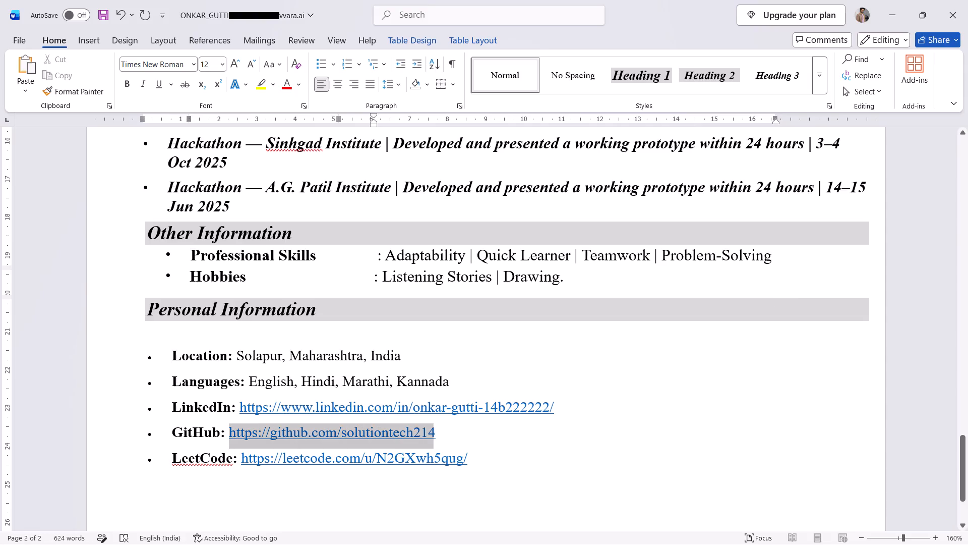
drag(430, 423, 439, 428)
click(445, 435)
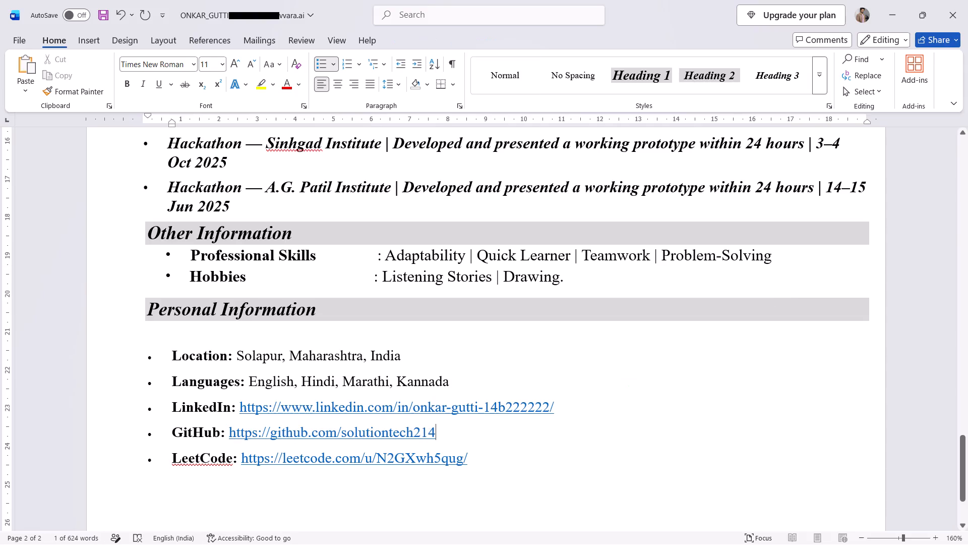
right_click(417, 434)
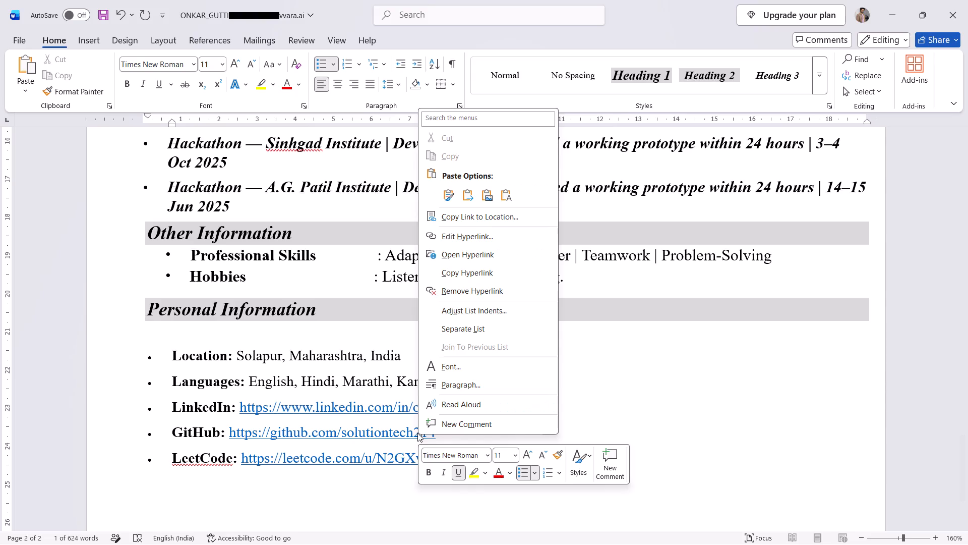
click(486, 236)
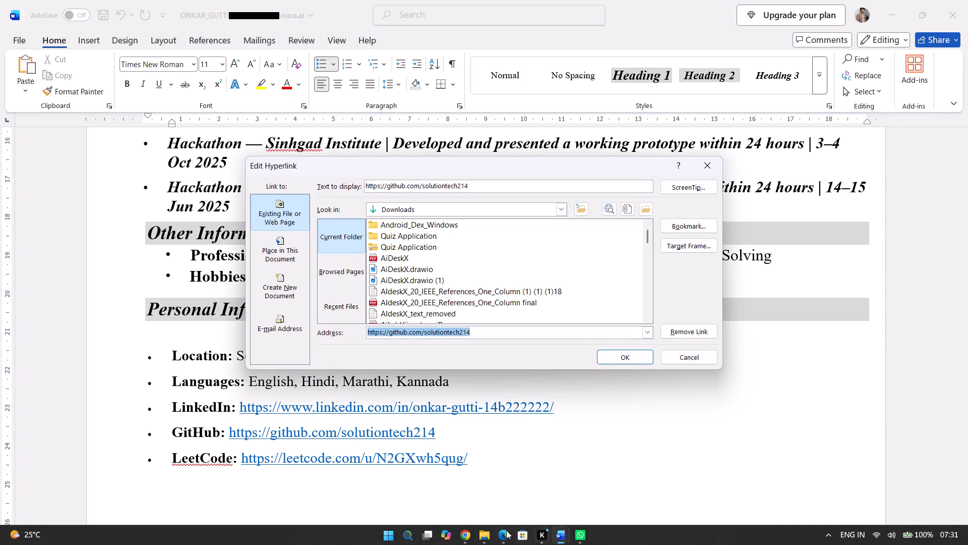
Switch to Chrome and open github.com in a new tab.
click(468, 534)
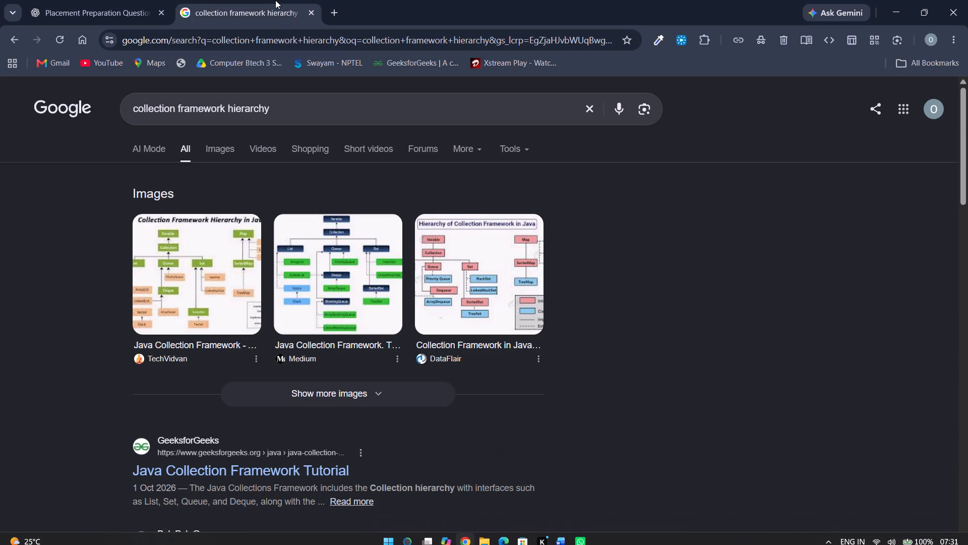
click(341, 9)
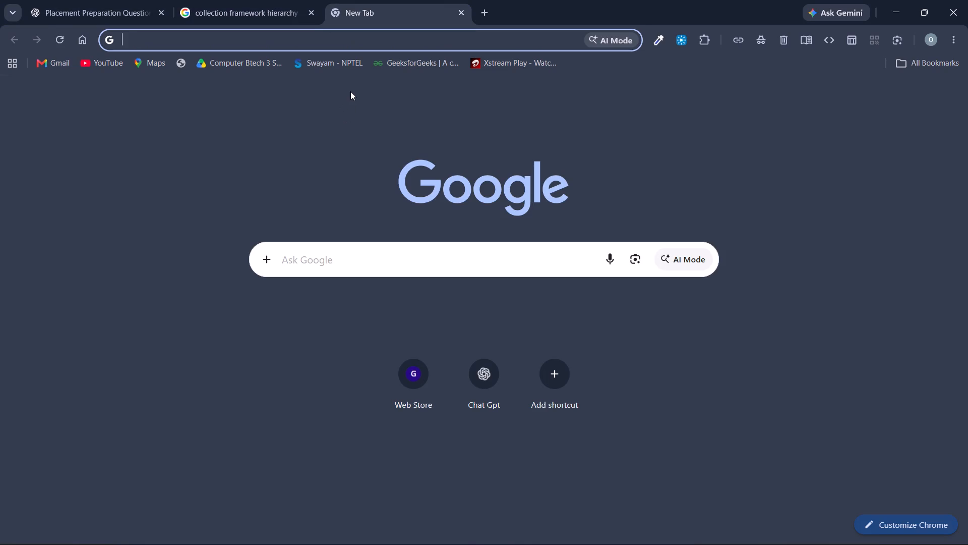
text(github)
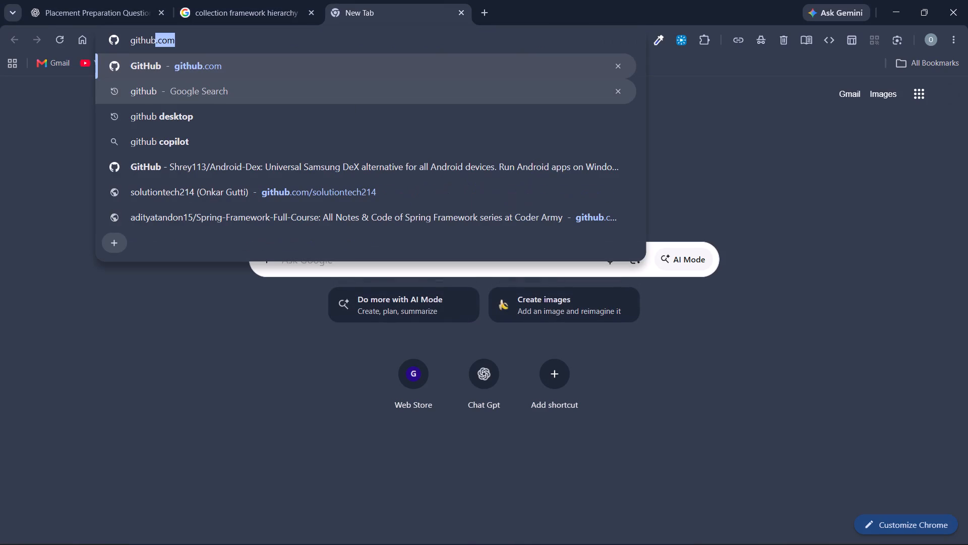
key(Return)
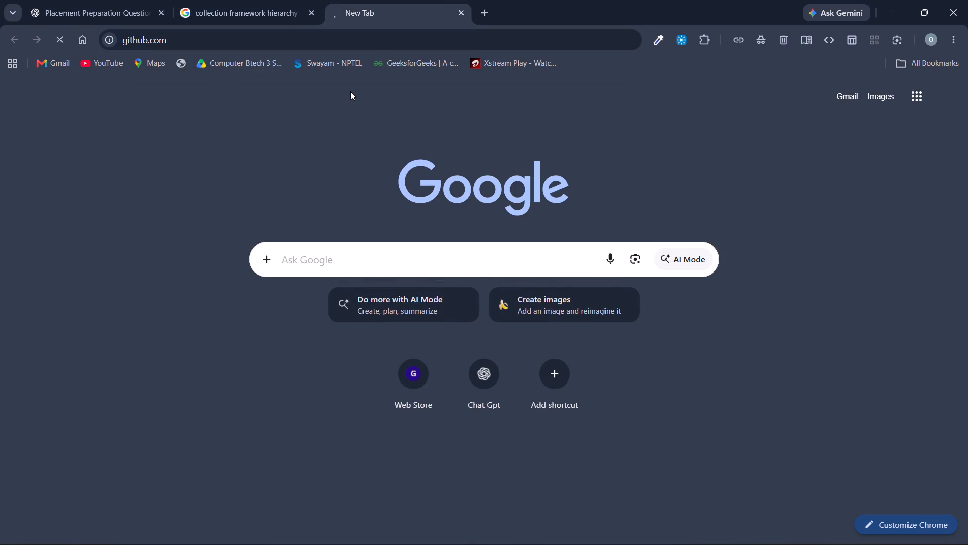
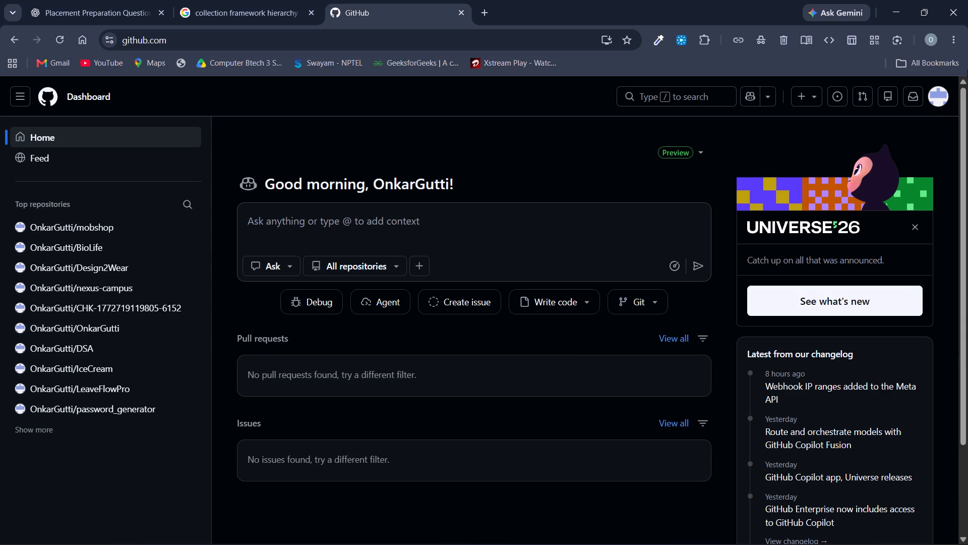
Open the signed-in account's own GitHub profile page and copy its web address.
click(933, 102)
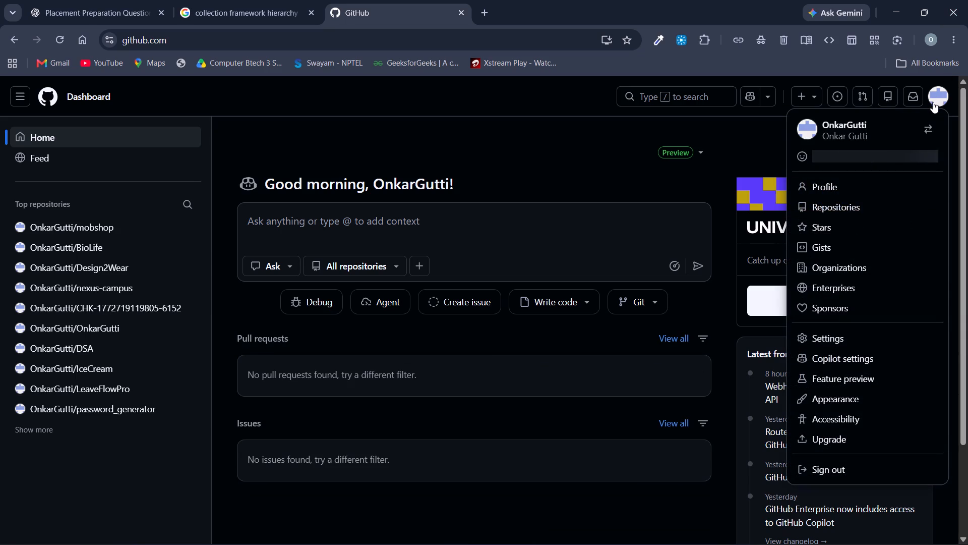
click(811, 188)
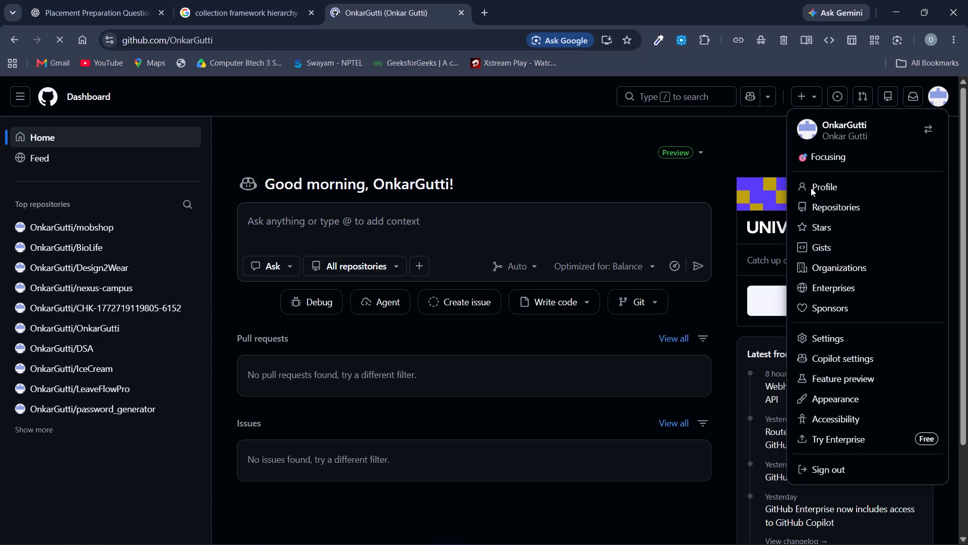
click(396, 47)
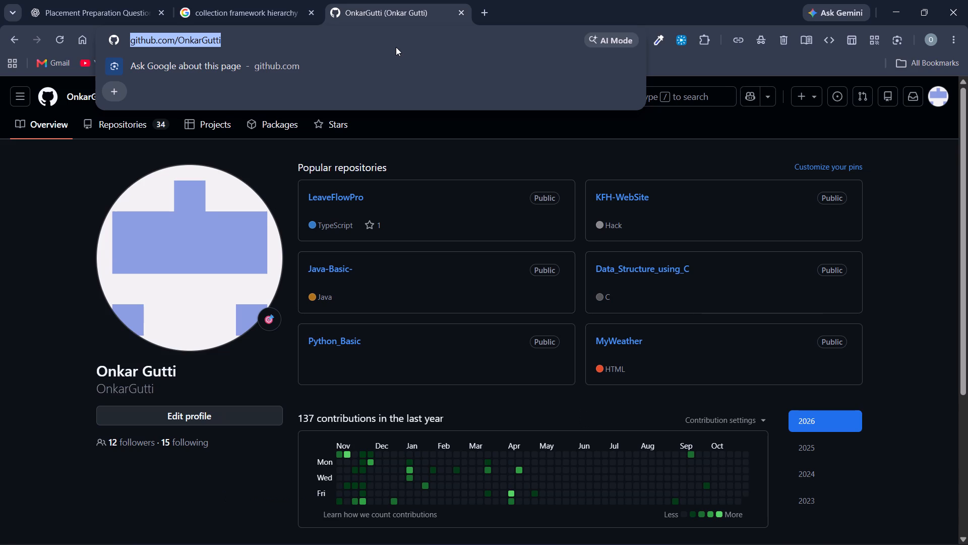
key(ctrl+c)
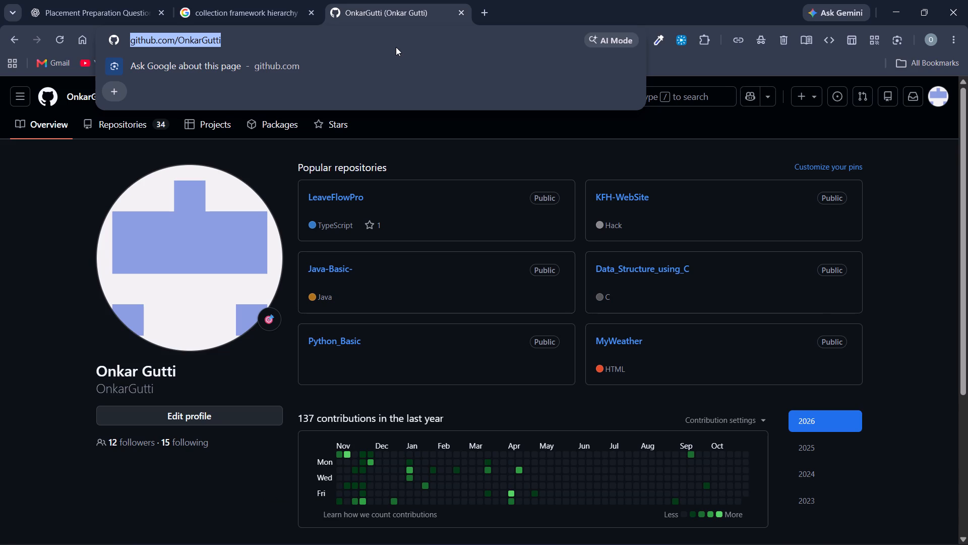
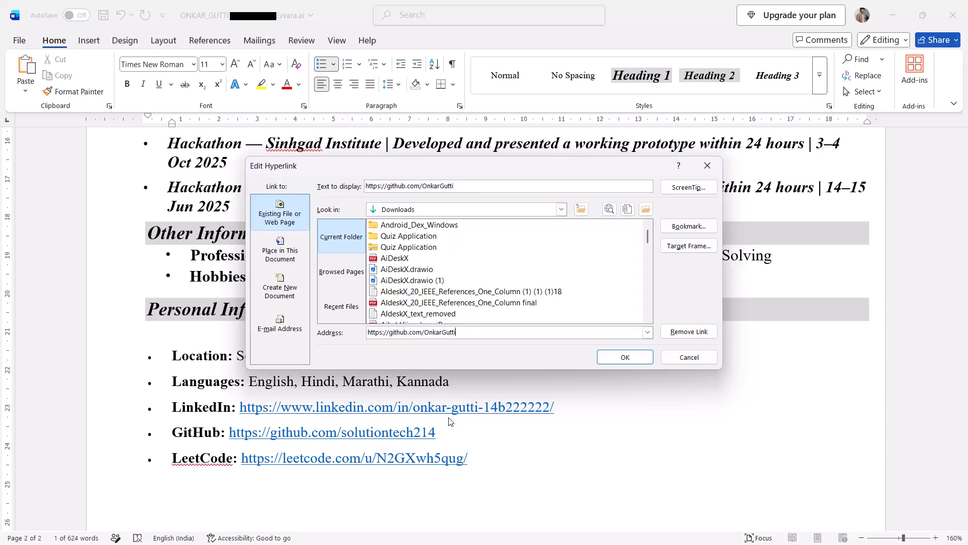
Apply the copied GitHub profile address as both display text and target of the GitHub hyperlink under Personal Information.
click(628, 357)
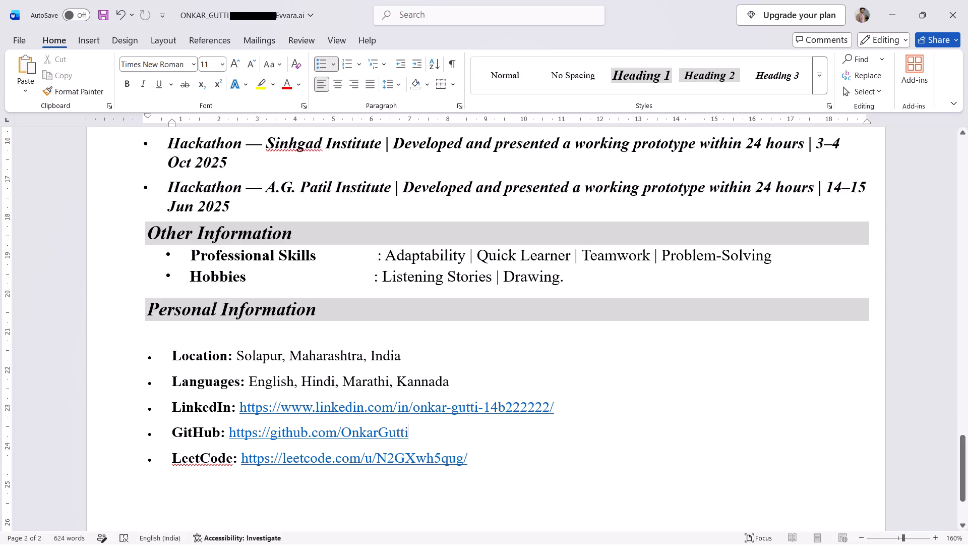
Export the resume as a PDF to the Downloads folder, replacing the existing Allied_Softech resume PDF, and close the opened PDF viewer.
click(14, 37)
click(66, 286)
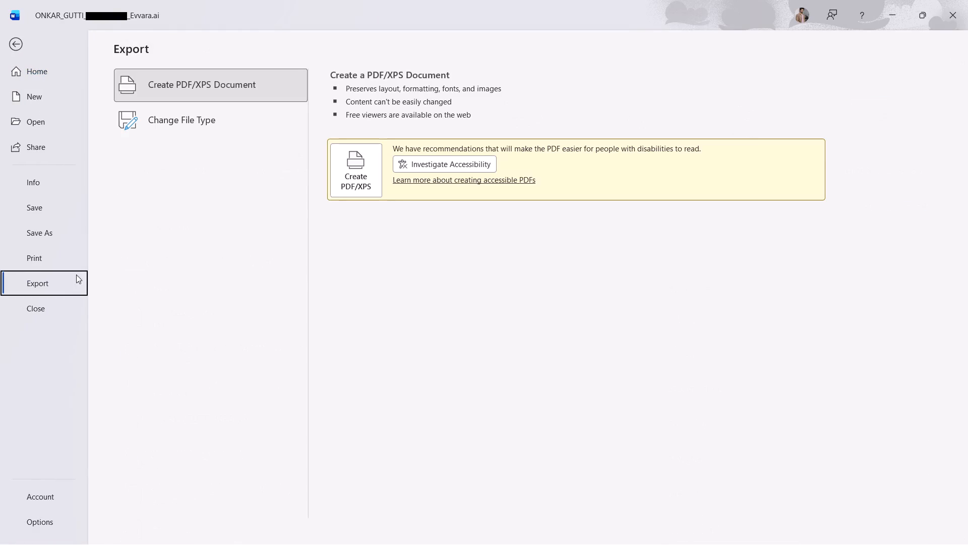
click(347, 168)
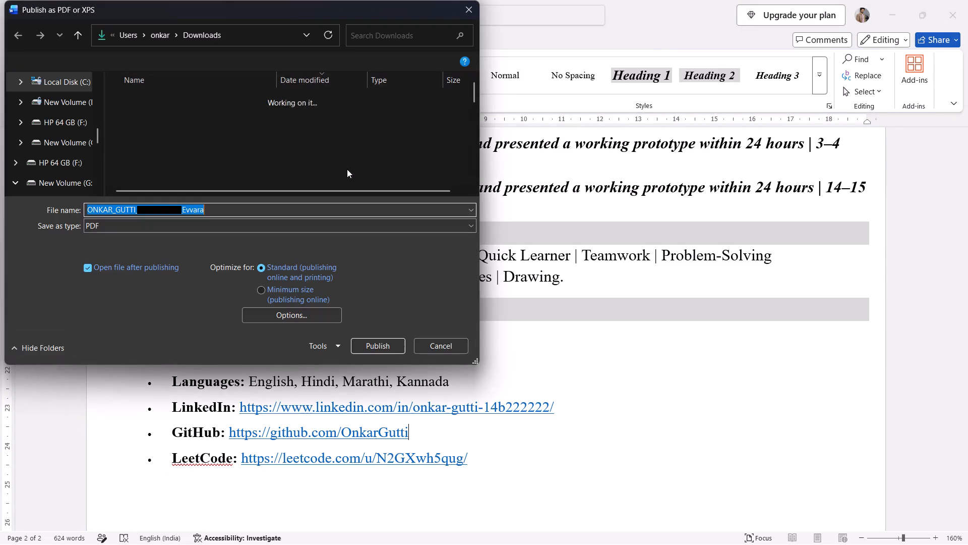
scroll(96, 131, up, 10)
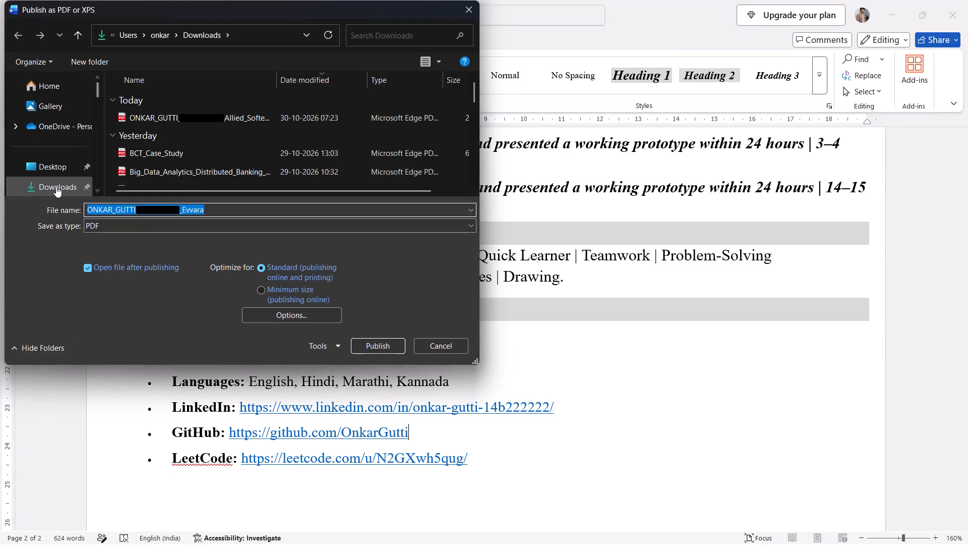
click(56, 186)
click(164, 117)
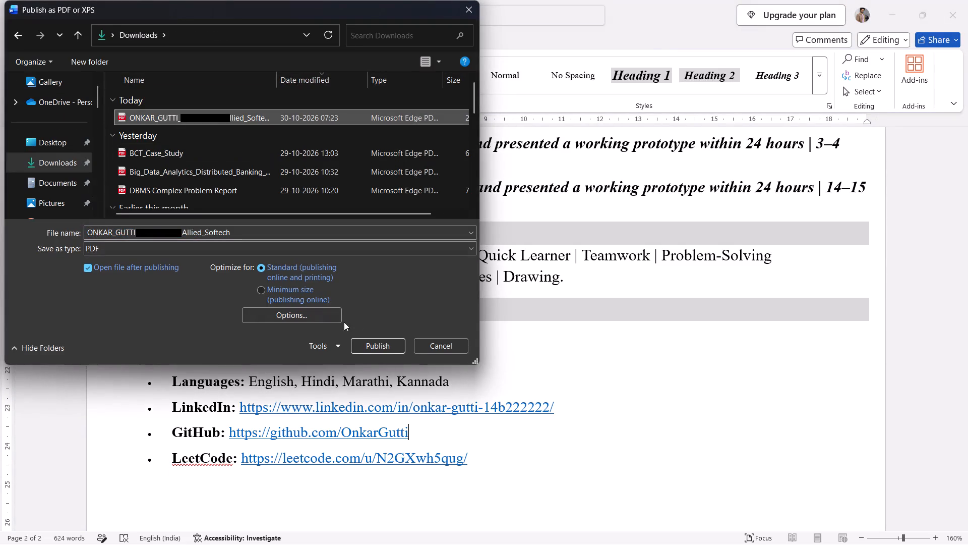
click(383, 345)
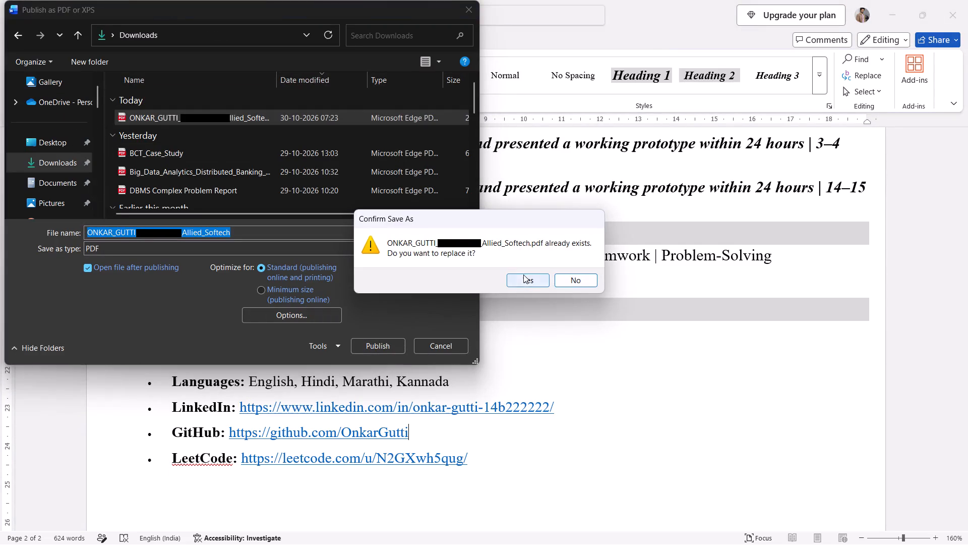
click(523, 277)
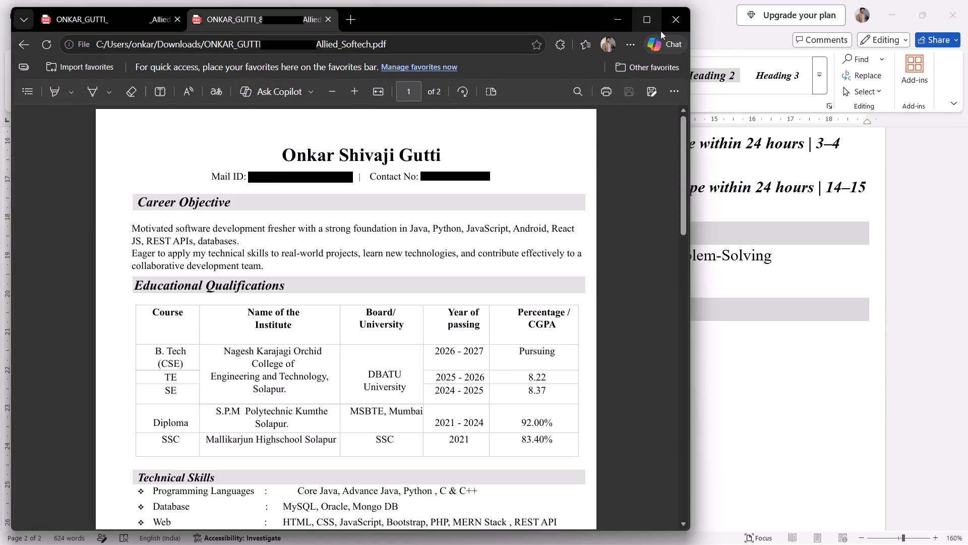
click(664, 21)
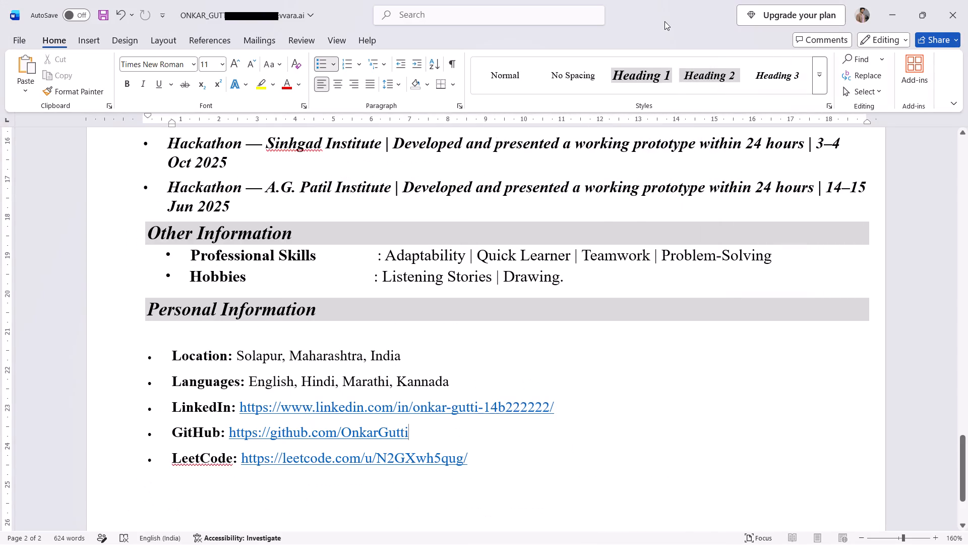
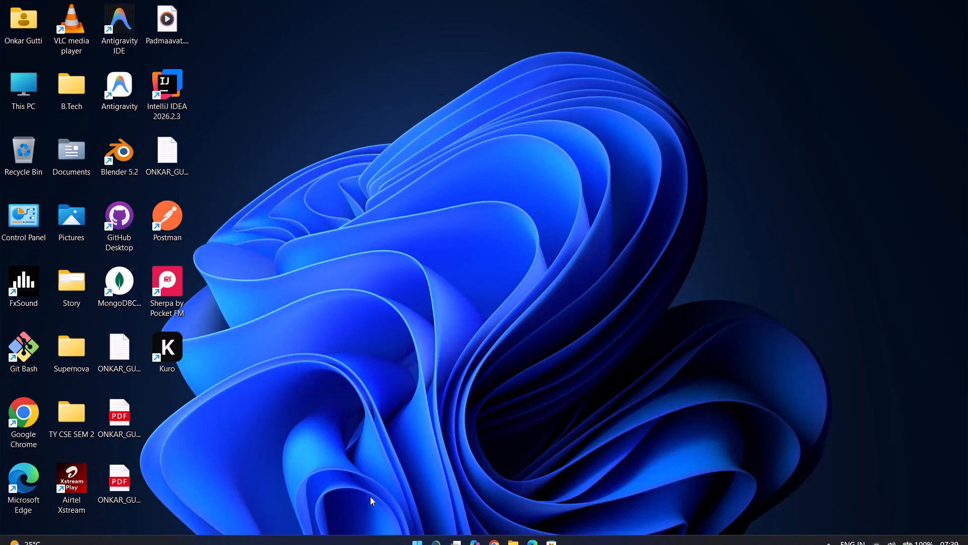
Shut down the computer.
click(415, 536)
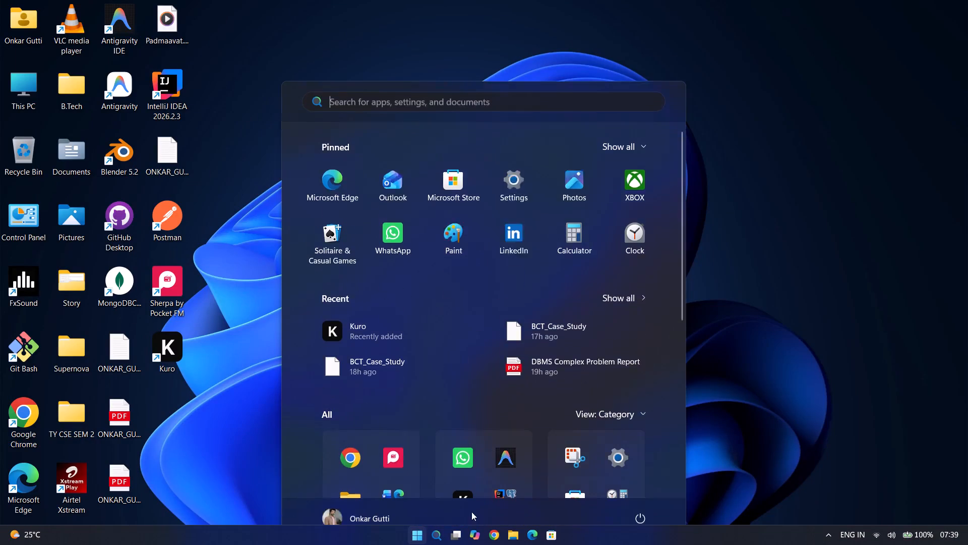
click(633, 495)
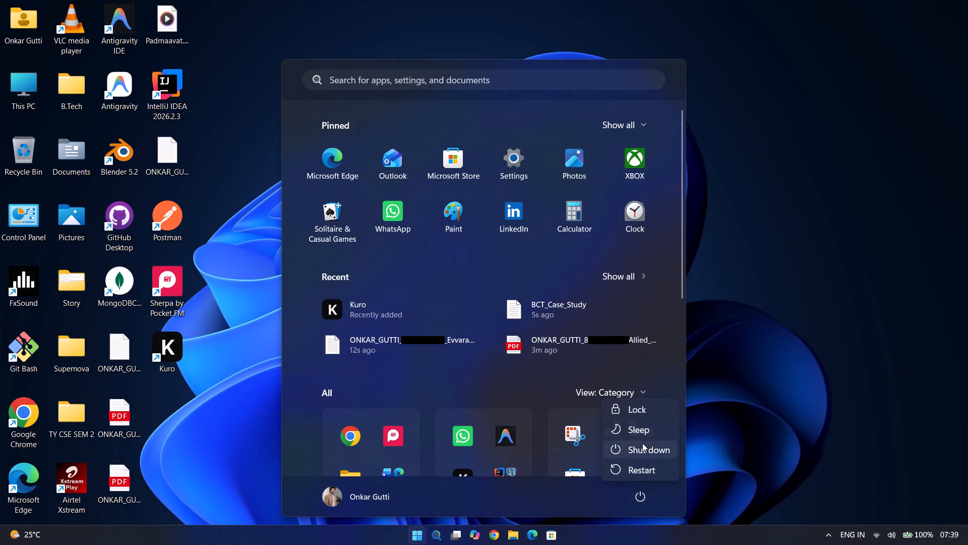
click(642, 443)
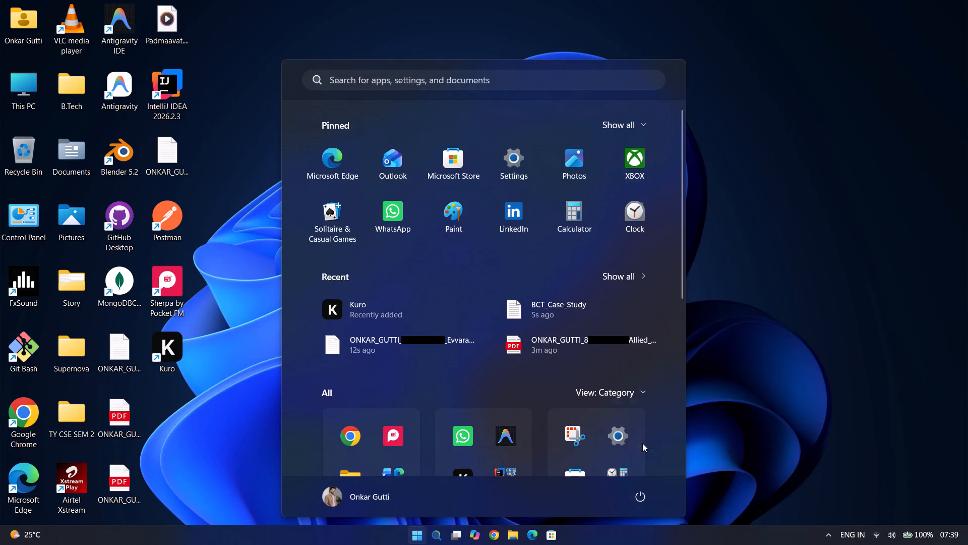